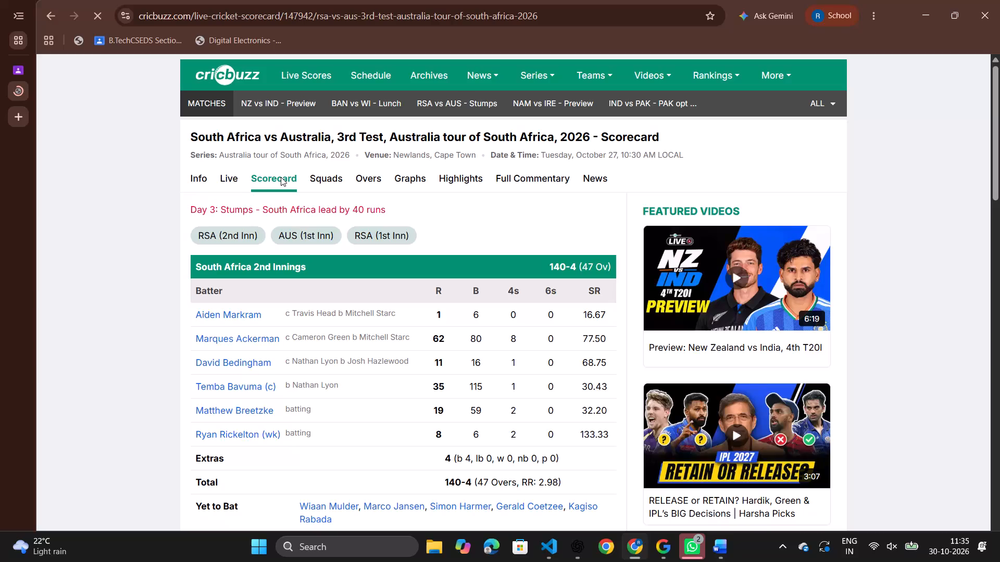
# Review the batting, bowling and fall-of-wickets tables for South Africa's second innings.
pyautogui.scroll(-2, 416, 385)
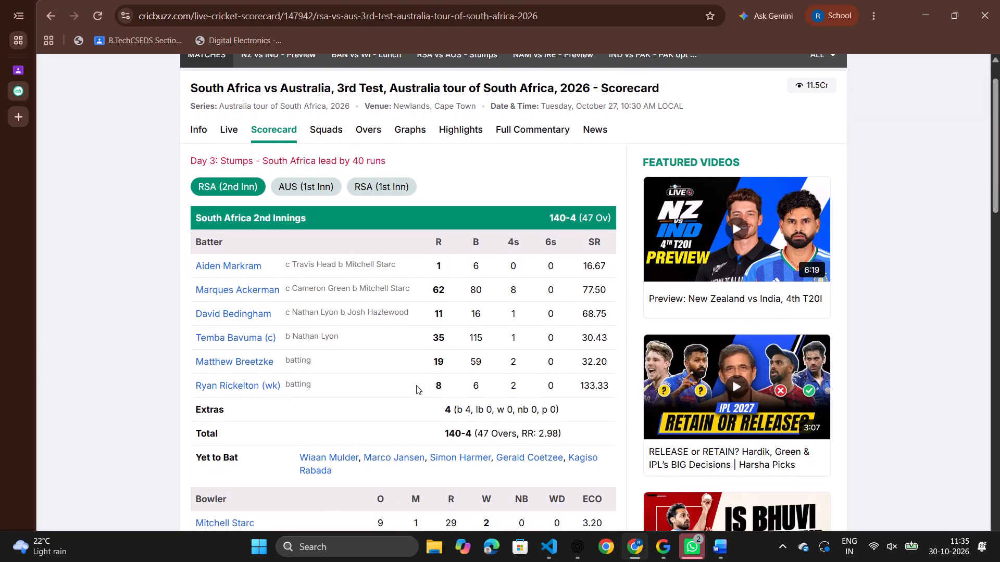
pyautogui.scroll(-1, 416, 385)
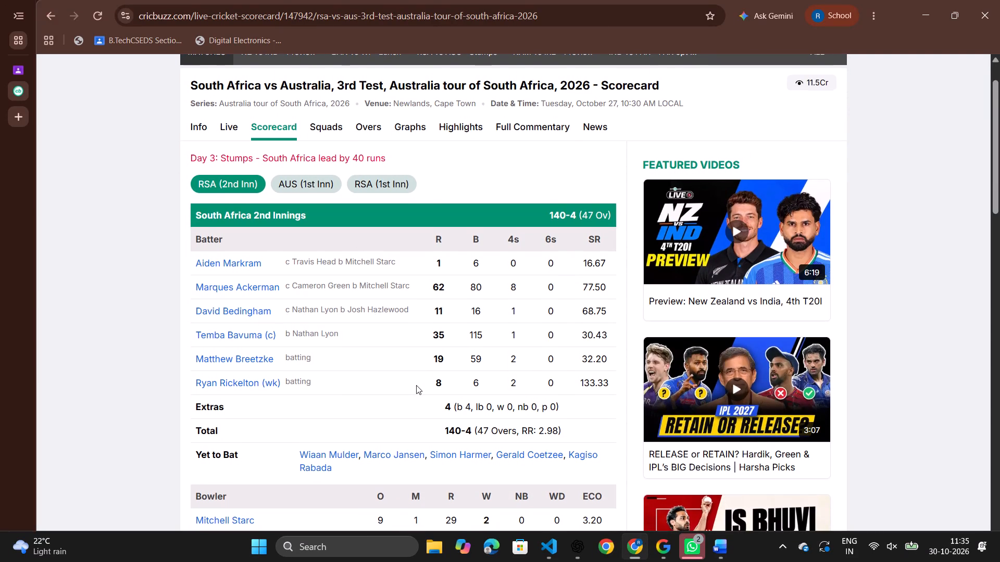
pyautogui.scroll(-1, 416, 385)
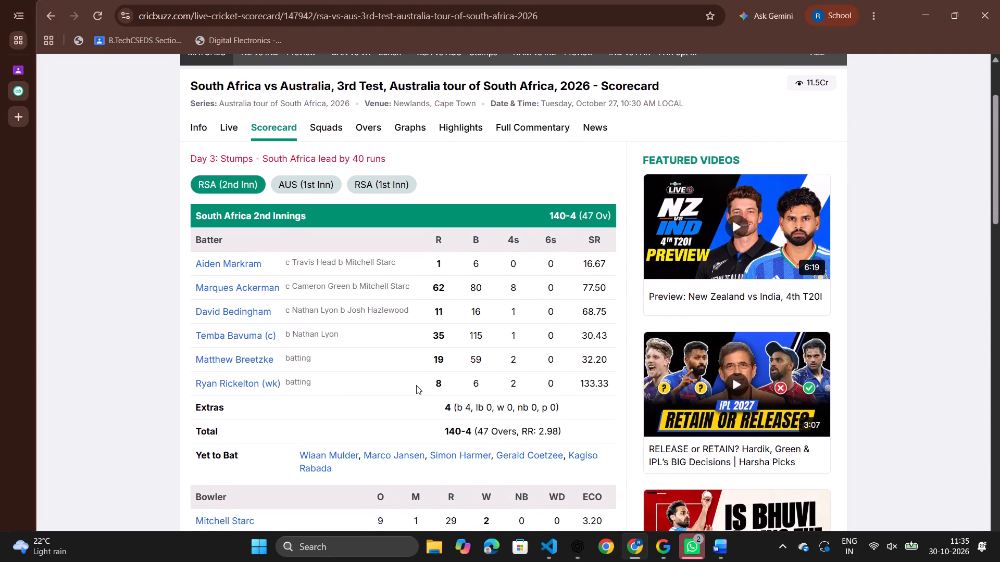
pyautogui.scroll(-3, 416, 385)
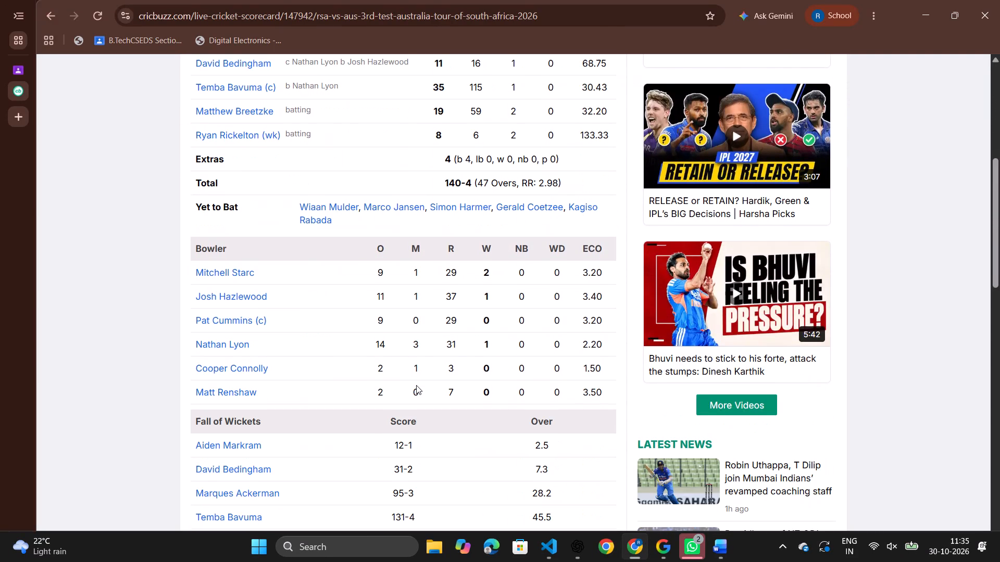
pyautogui.scroll(7, 416, 385)
# Open the match's live commentary and read the Day 3 stumps summary and statistics.
pyautogui.click(227, 228)
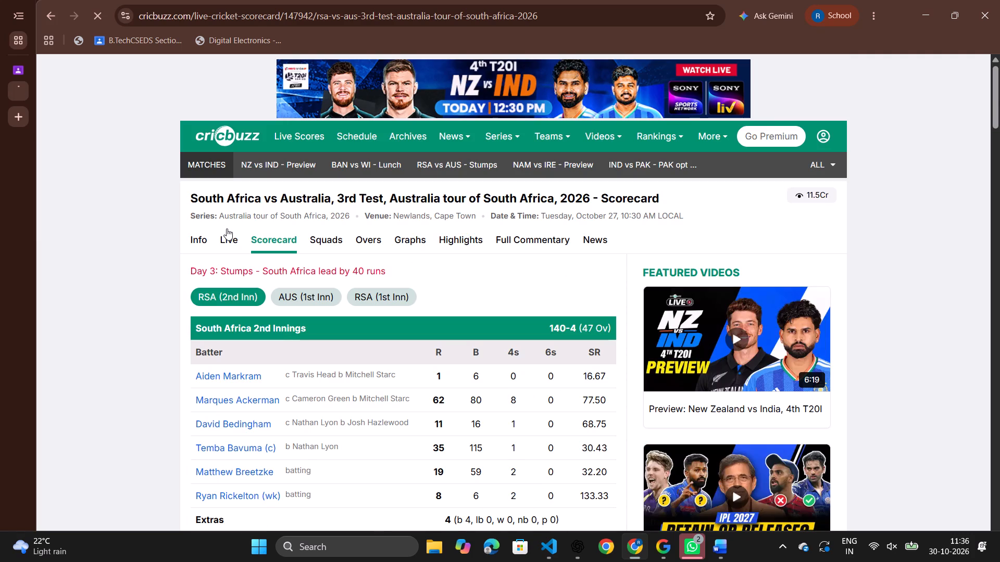
pyautogui.scroll(-1, 414, 334)
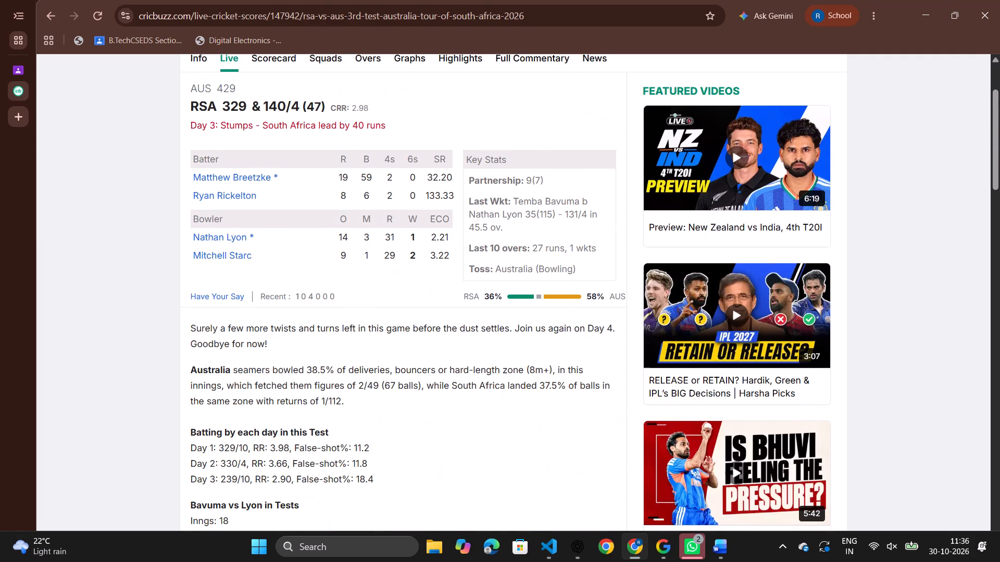
pyautogui.scroll(-2, 414, 334)
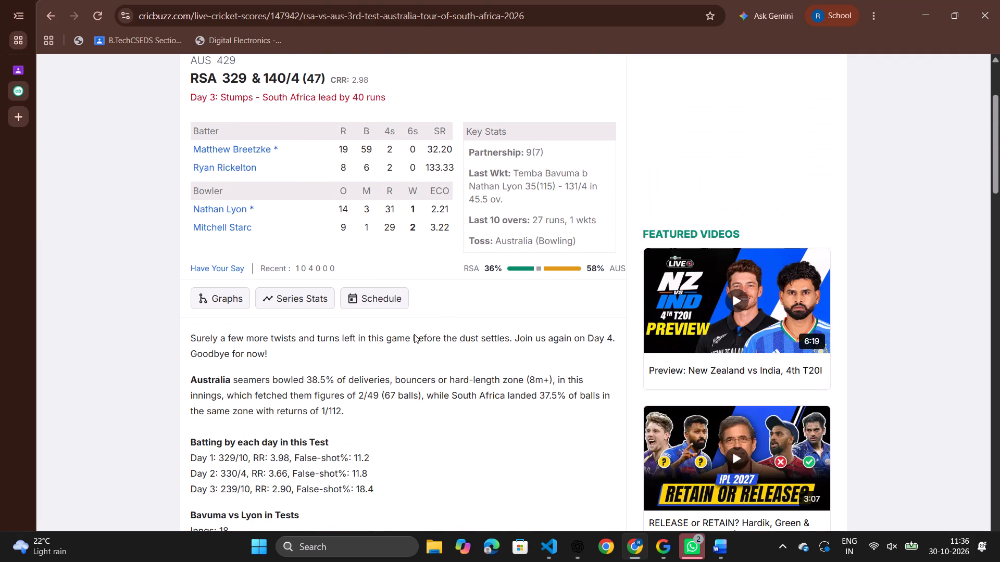
pyautogui.scroll(-2, 414, 334)
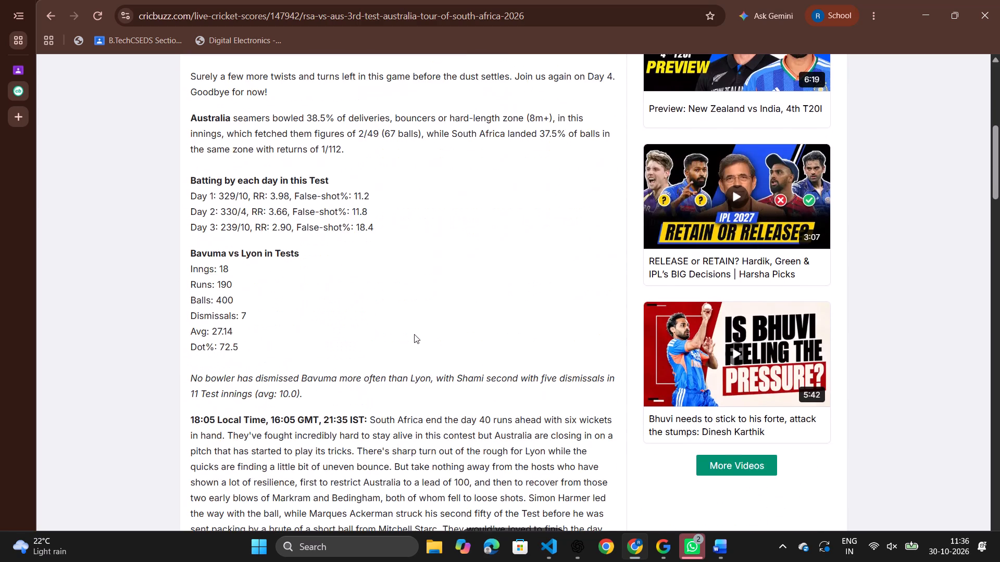
pyautogui.scroll(-1, 414, 334)
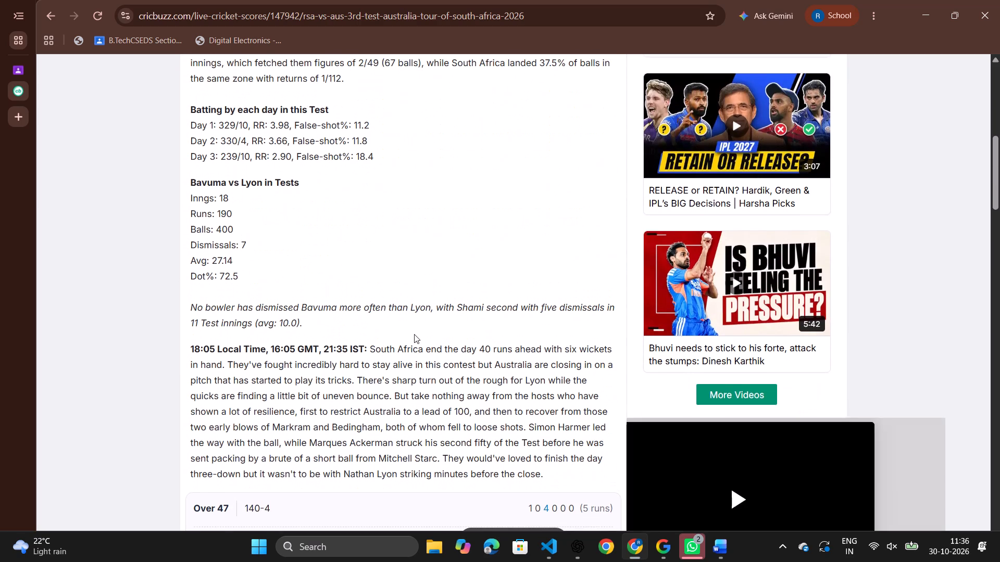
pyautogui.scroll(1, 414, 334)
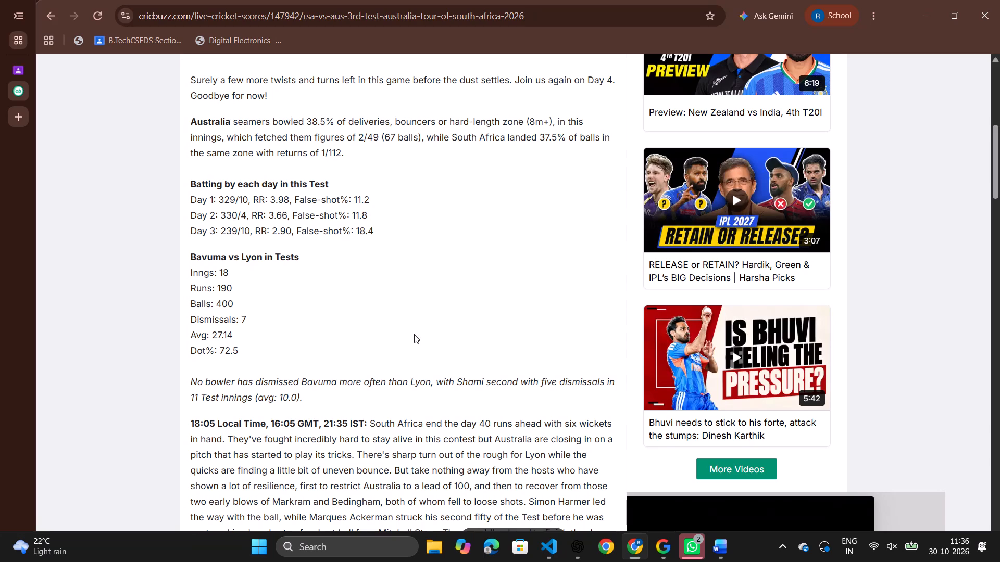
pyautogui.scroll(5, 414, 334)
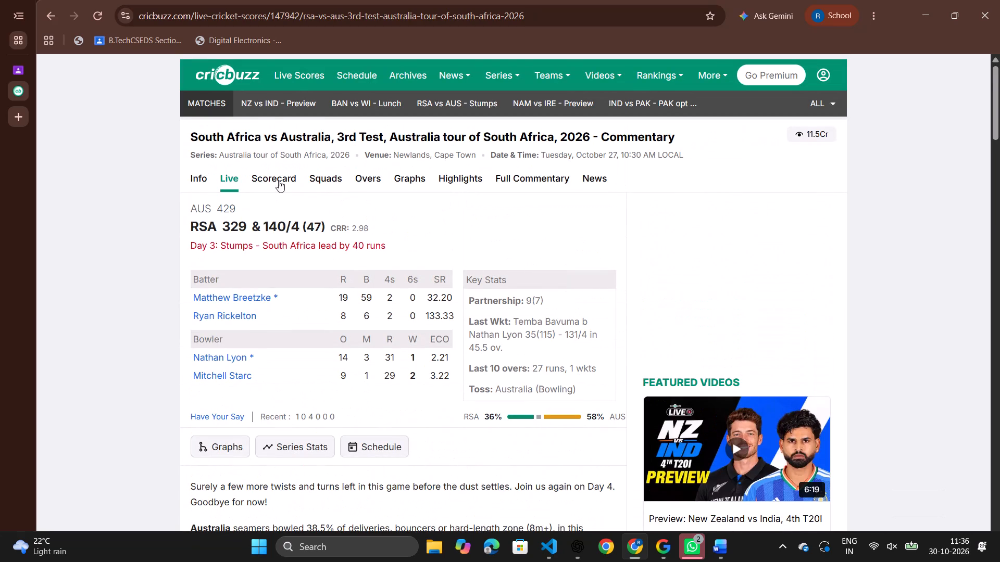
# Return to the match scorecard and examine Australia's first-innings batting.
pyautogui.click(279, 181)
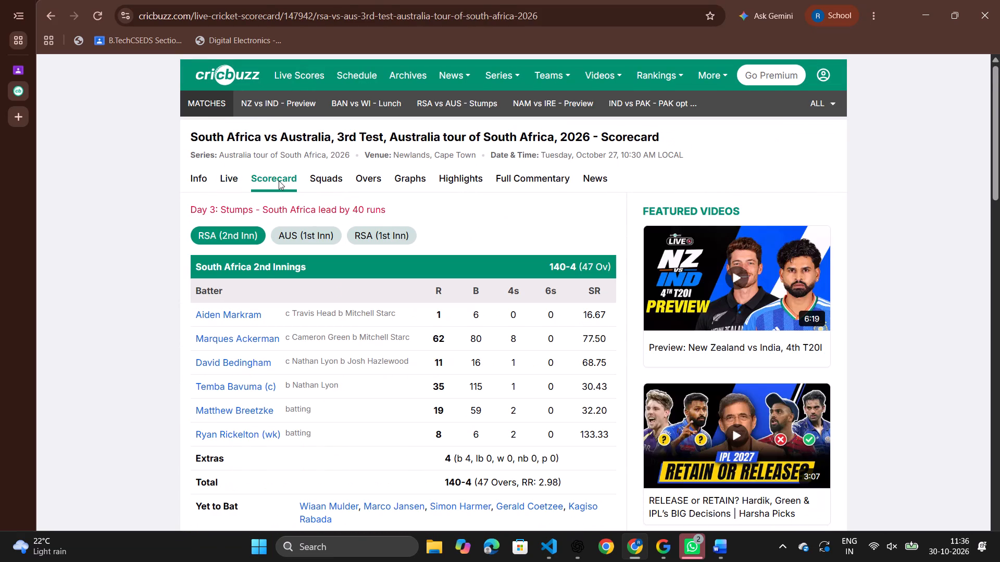
pyautogui.click(315, 231)
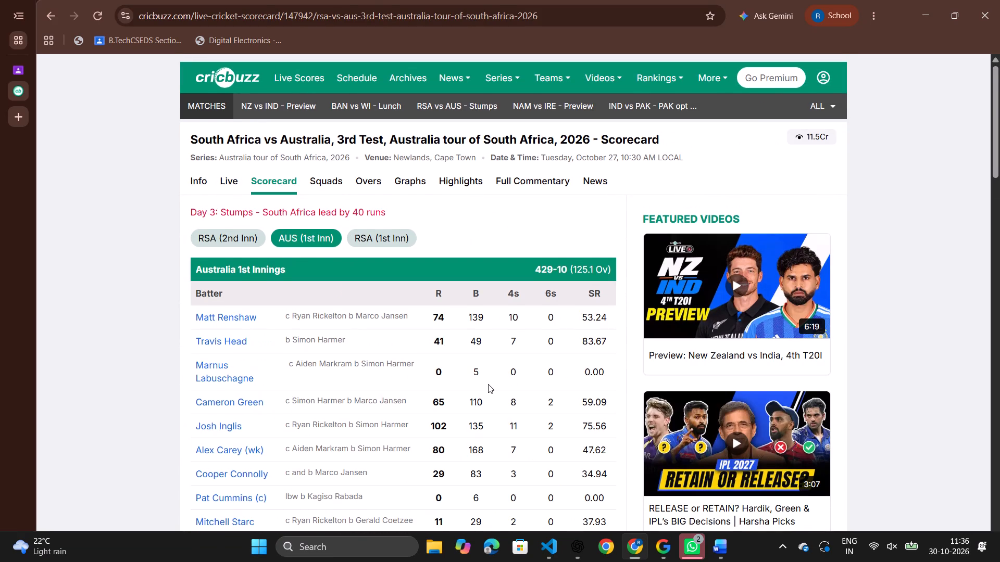
pyautogui.scroll(-2, 488, 384)
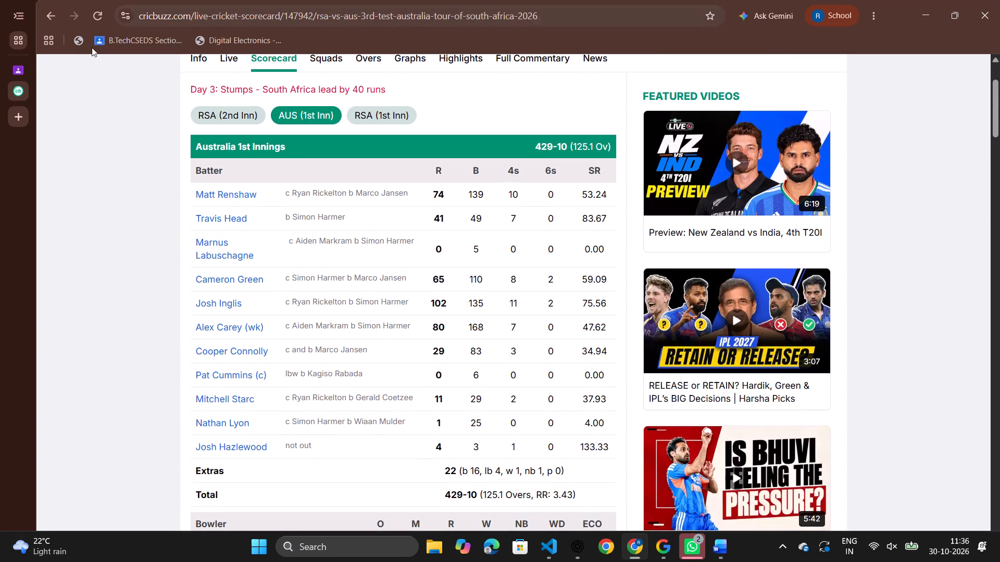
pyautogui.click(18, 91)
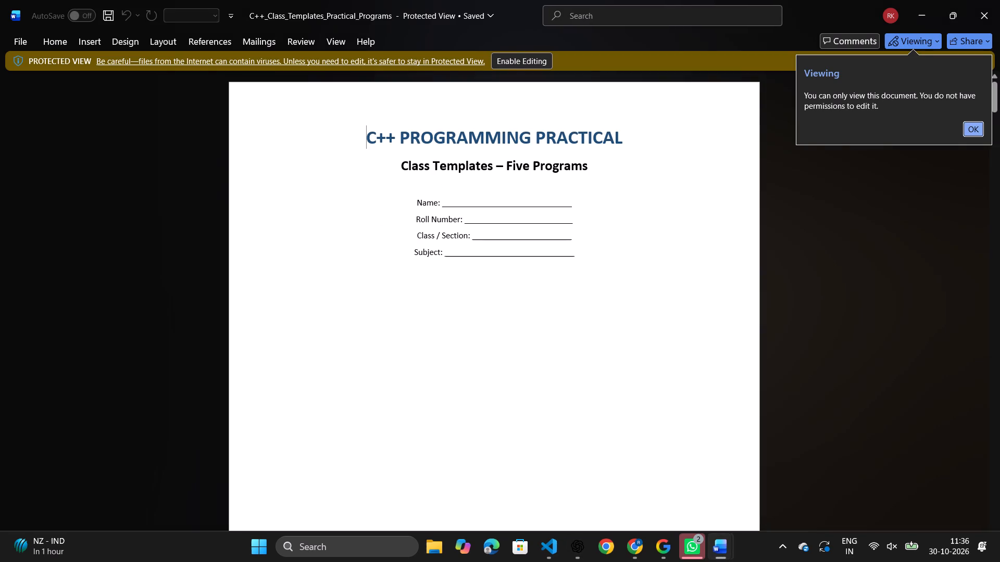
pyautogui.moveTo(511, 73); pyautogui.dragTo(512, 51)
pyautogui.click(515, 60)
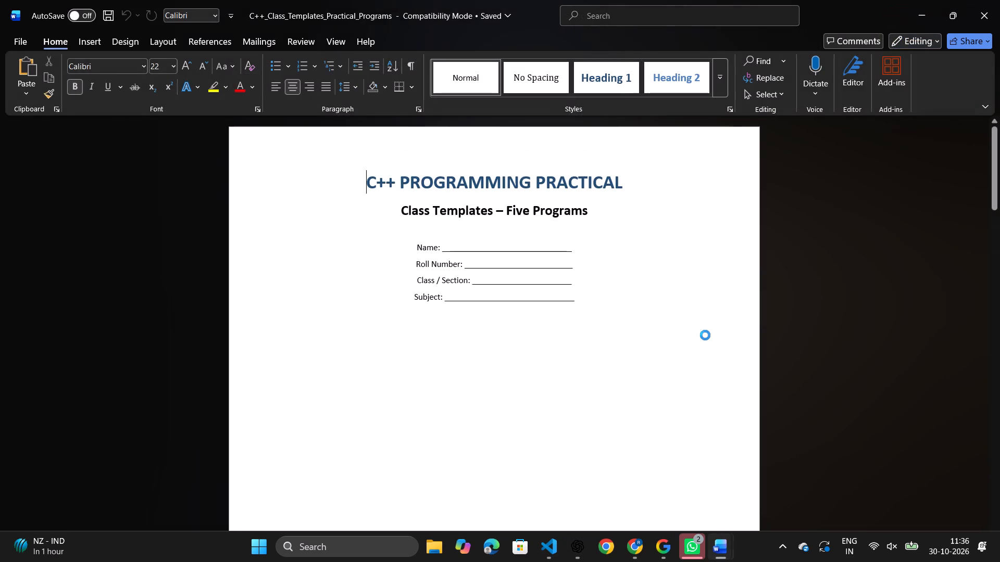
# Delete the cover page content, including the title, subtitle and the blank name, roll number, class and subject lines.
pyautogui.click(705, 335)
pyautogui.moveTo(705, 335); pyautogui.dragTo(394, 179)
pyautogui.press('BackSpace')
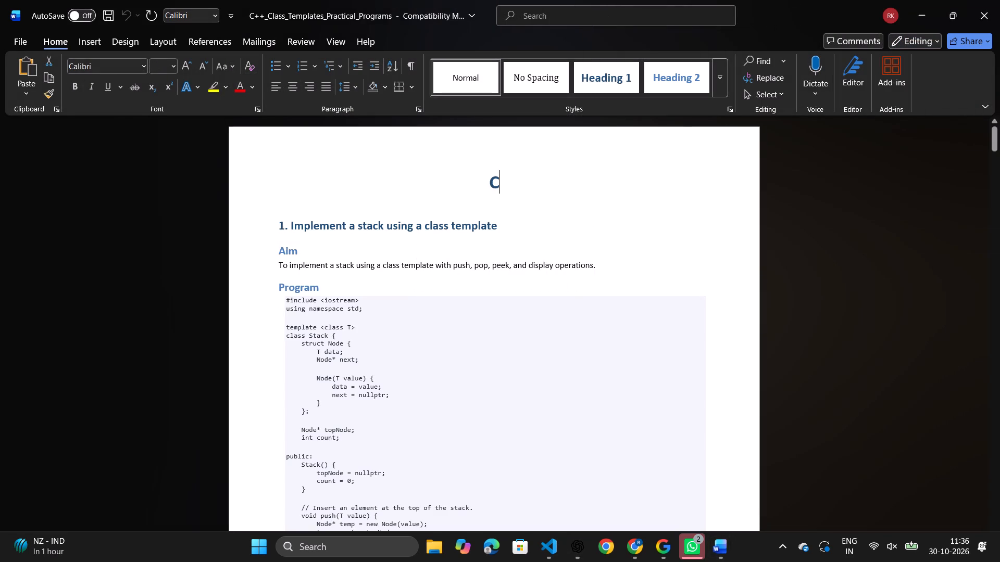
pyautogui.doubleClick(516, 187)
pyautogui.moveTo(516, 187); pyautogui.dragTo(429, 180)
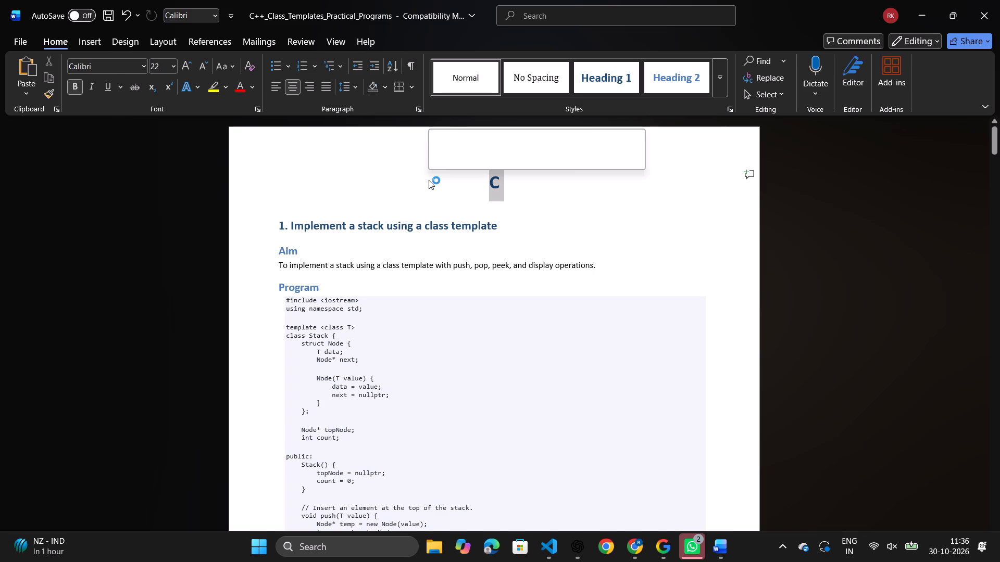
pyautogui.press('BackSpace')
# Look through the document's stack, circular queue and complex number programs with their explanations.
pyautogui.click(584, 316)
pyautogui.click(584, 316)
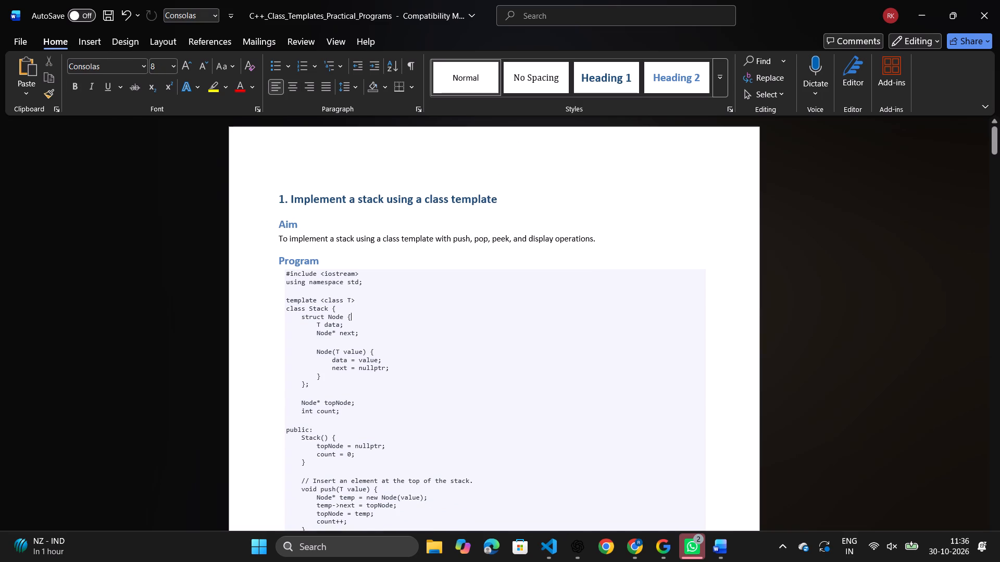
pyautogui.scroll(-1, 584, 316)
pyautogui.click(684, 395)
pyautogui.click(591, 378)
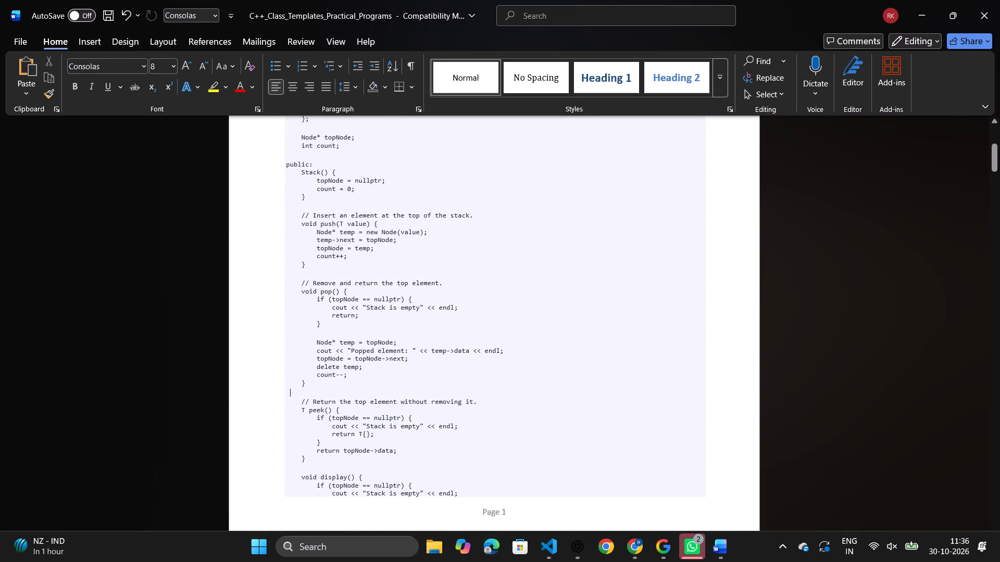
pyautogui.scroll(-2, 591, 378)
pyautogui.scroll(2, 591, 378)
pyautogui.scroll(-7, 591, 378)
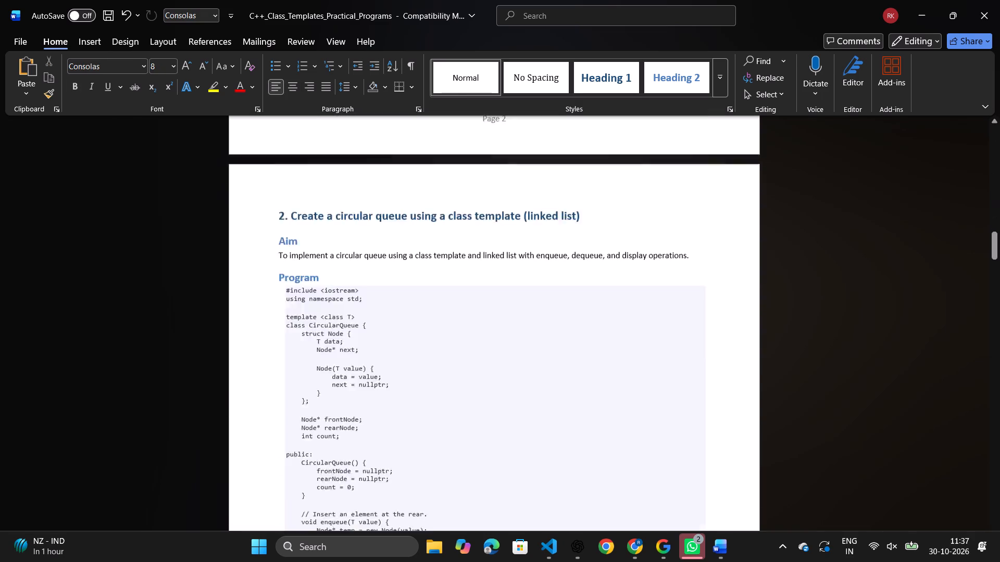
pyautogui.scroll(-6, 591, 378)
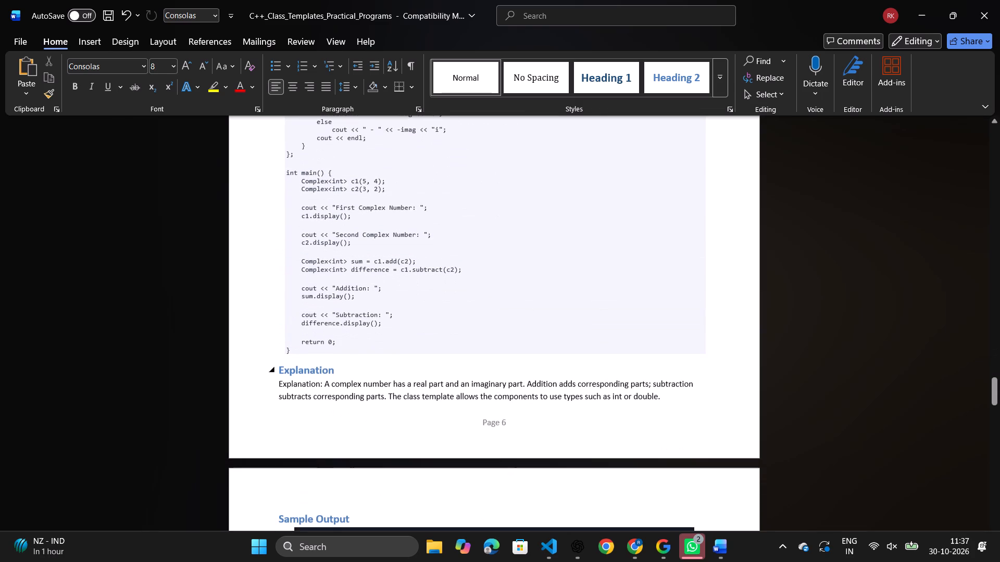
# Format the entire document's text in Times New Roman at size 12.
pyautogui.click(423, 353)
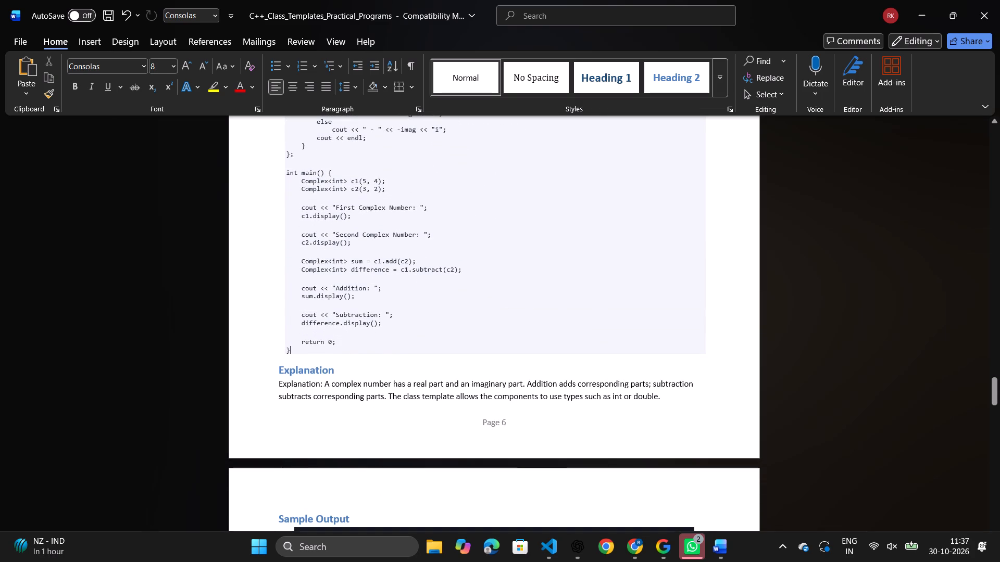
pyautogui.hotkey('ctrl', 'a')
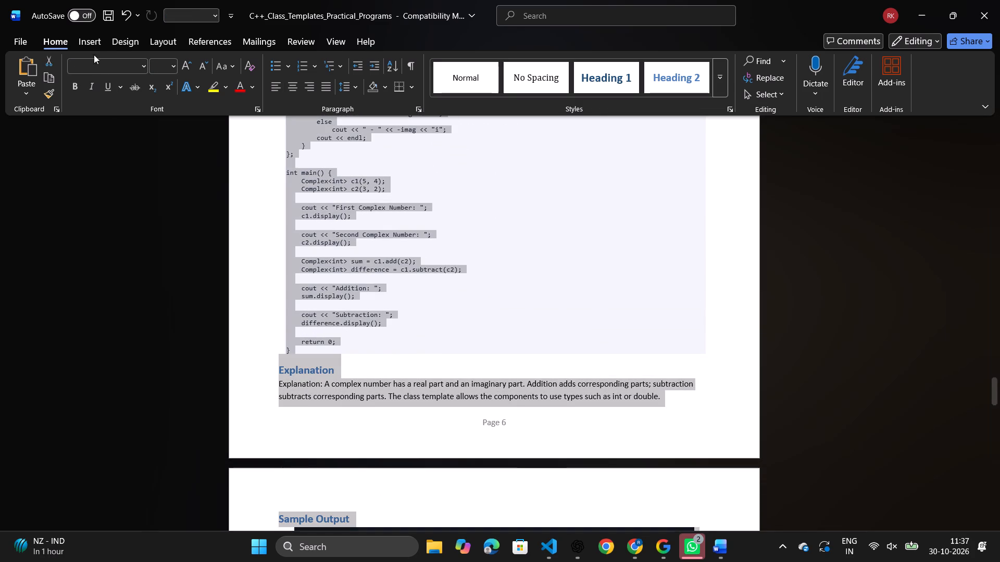
pyautogui.click(144, 69)
pyautogui.click(154, 161)
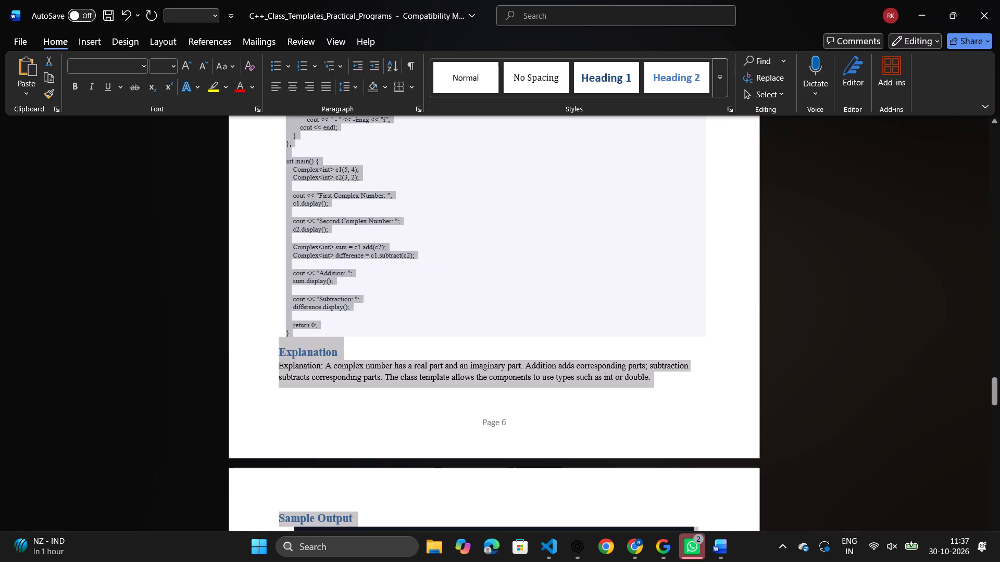
pyautogui.click(174, 63)
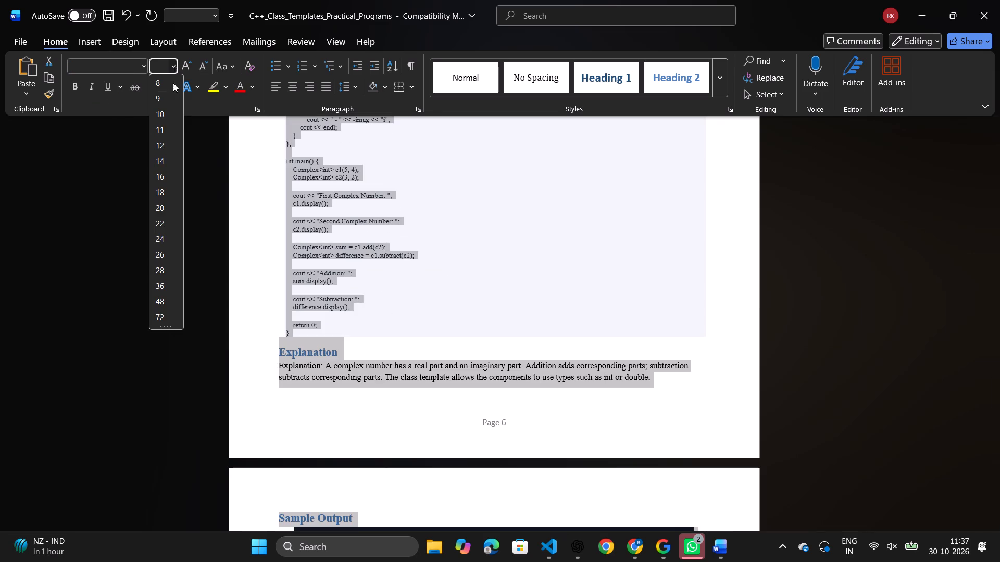
pyautogui.click(166, 142)
pyautogui.click(445, 292)
# Check the layout of the reformatted circular queue program and its sample output.
pyautogui.scroll(1, 445, 292)
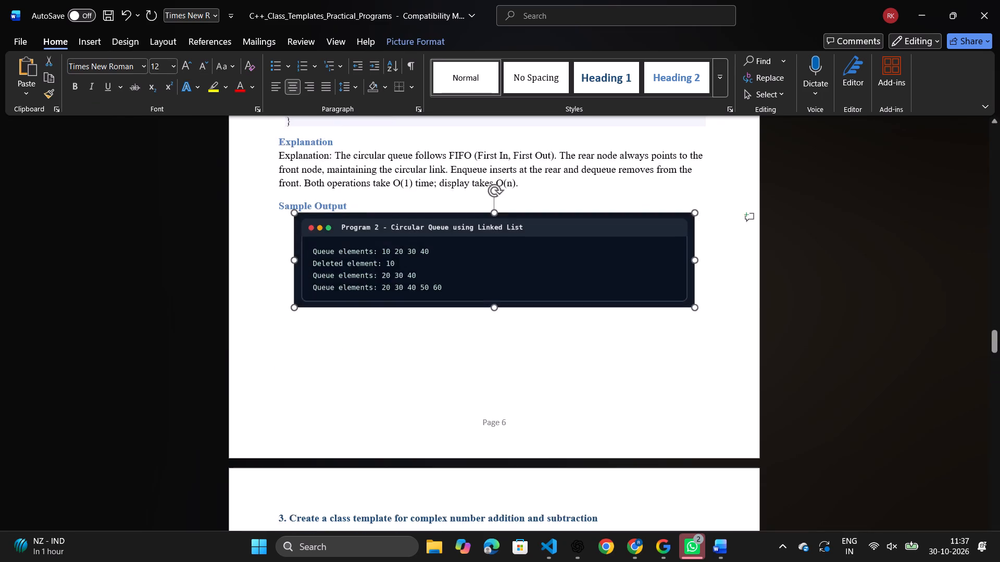
pyautogui.scroll(3, 445, 292)
pyautogui.click(445, 292)
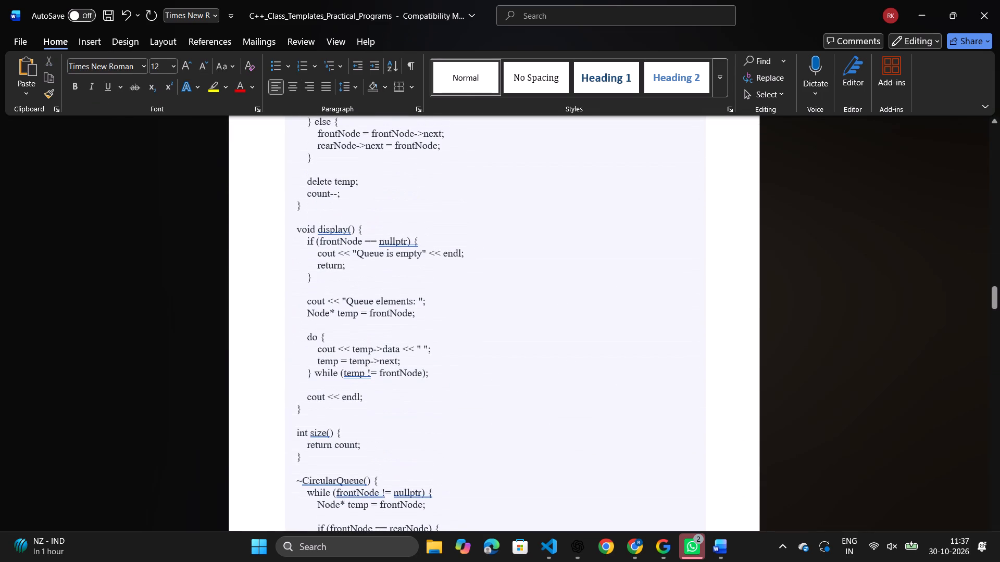
pyautogui.click(556, 308)
pyautogui.scroll(3, 556, 308)
pyautogui.scroll(-1, 544, 397)
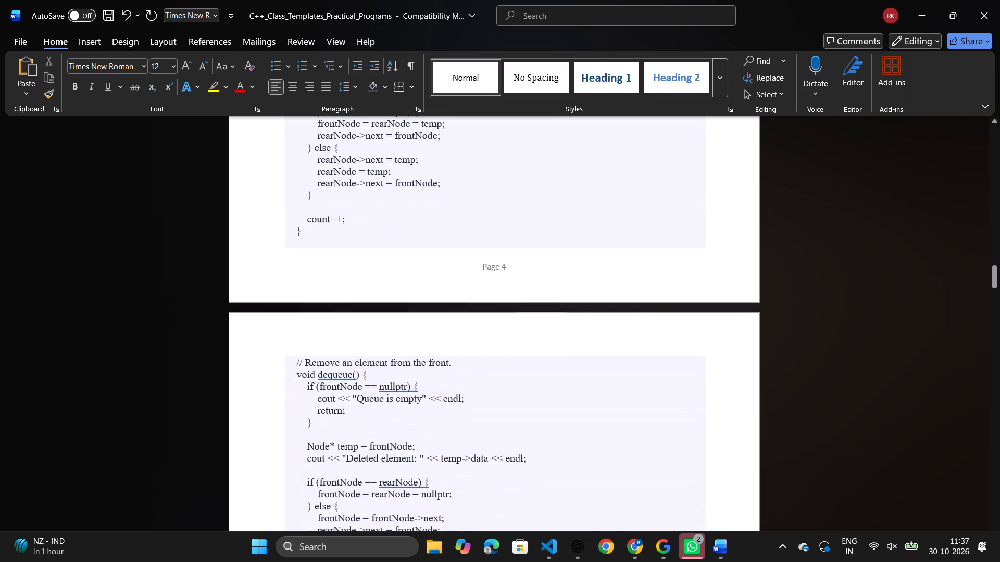
pyautogui.click(512, 203)
pyautogui.click(512, 203)
pyautogui.click(512, 203)
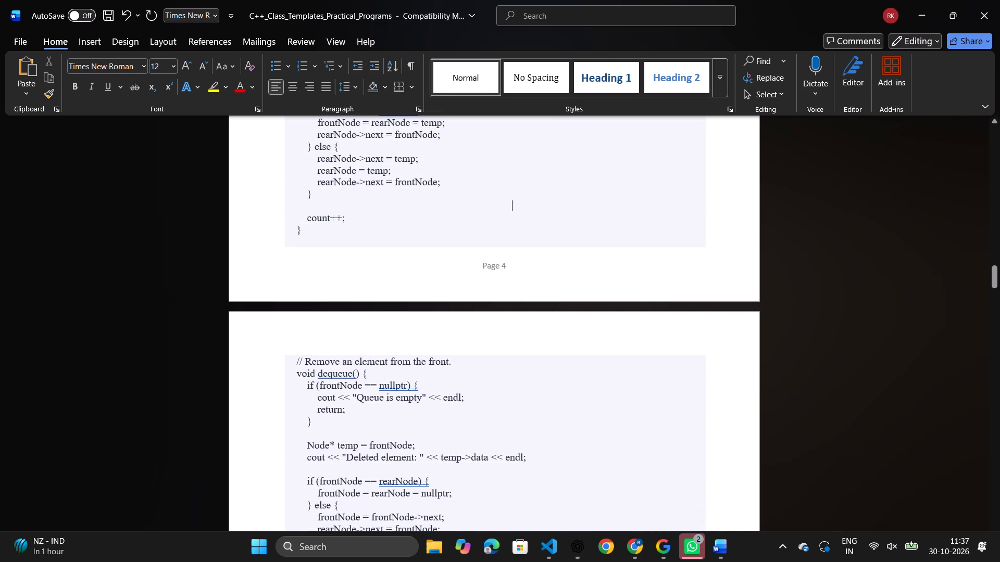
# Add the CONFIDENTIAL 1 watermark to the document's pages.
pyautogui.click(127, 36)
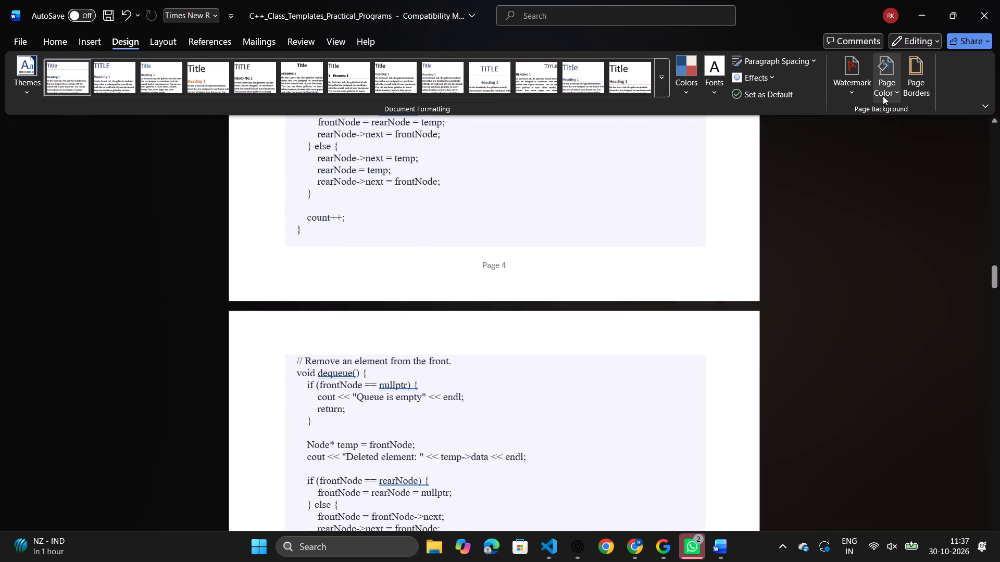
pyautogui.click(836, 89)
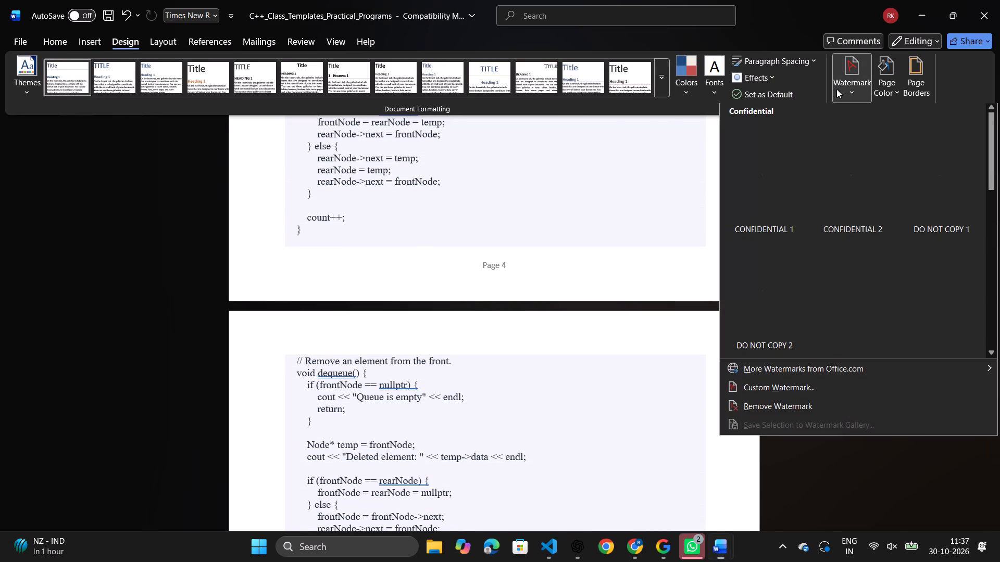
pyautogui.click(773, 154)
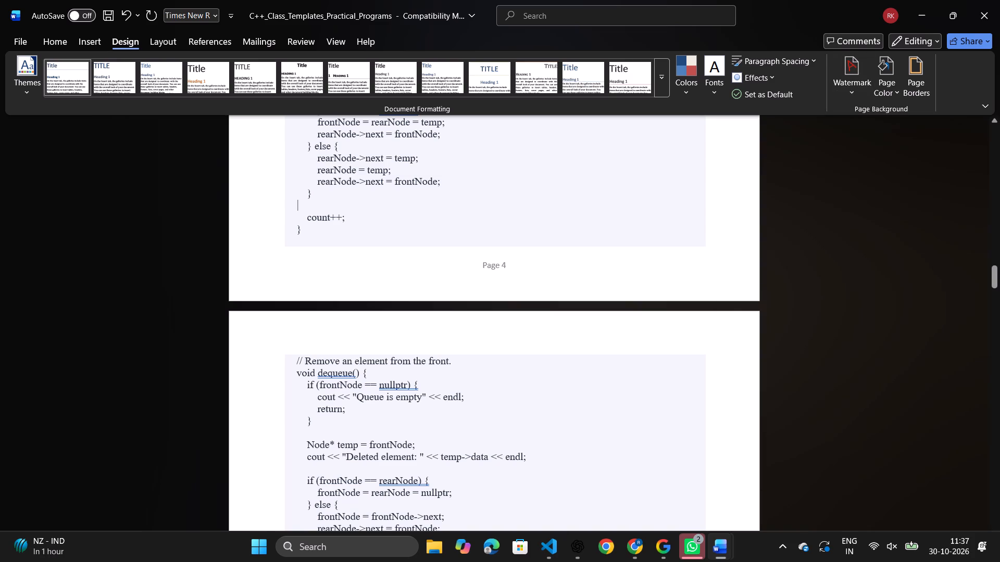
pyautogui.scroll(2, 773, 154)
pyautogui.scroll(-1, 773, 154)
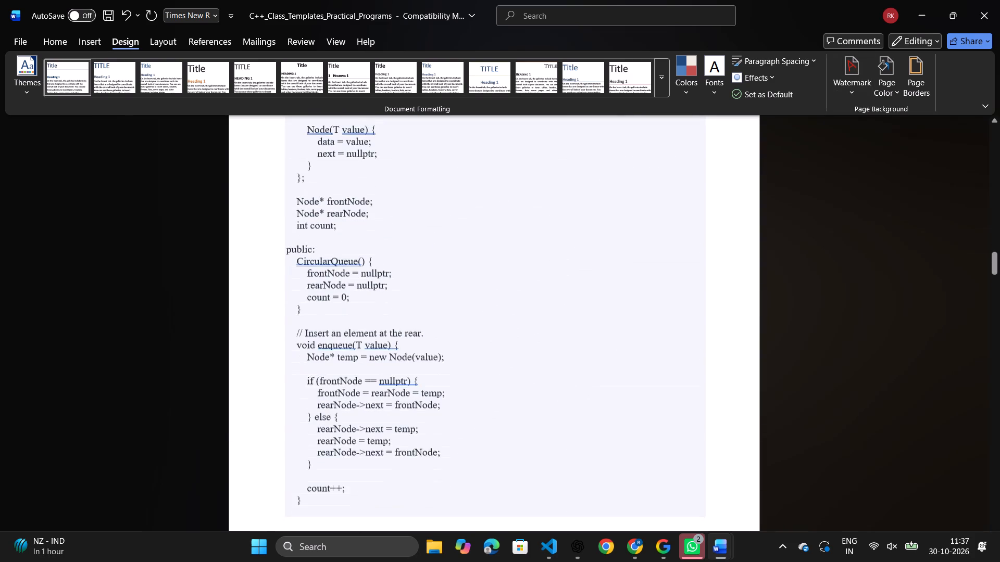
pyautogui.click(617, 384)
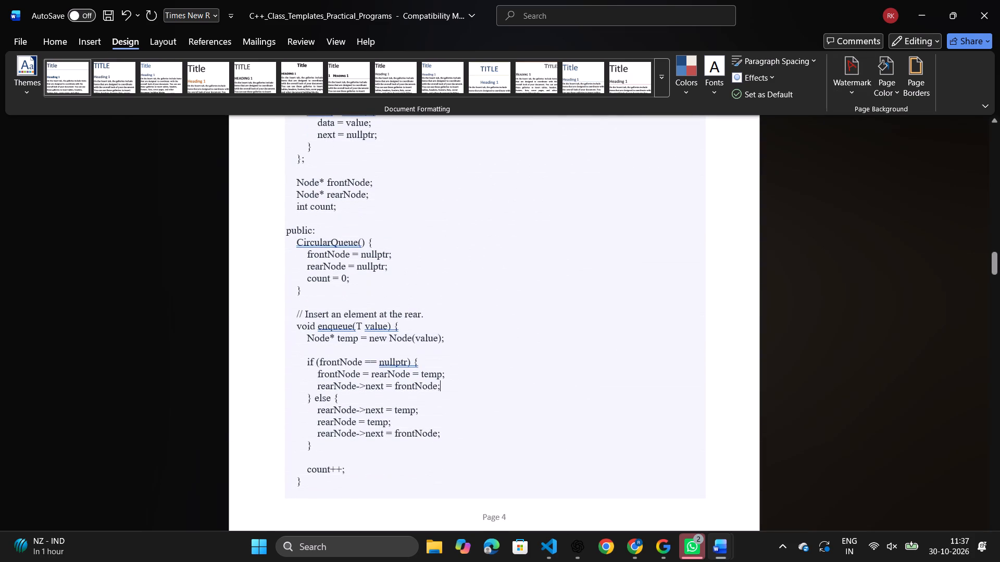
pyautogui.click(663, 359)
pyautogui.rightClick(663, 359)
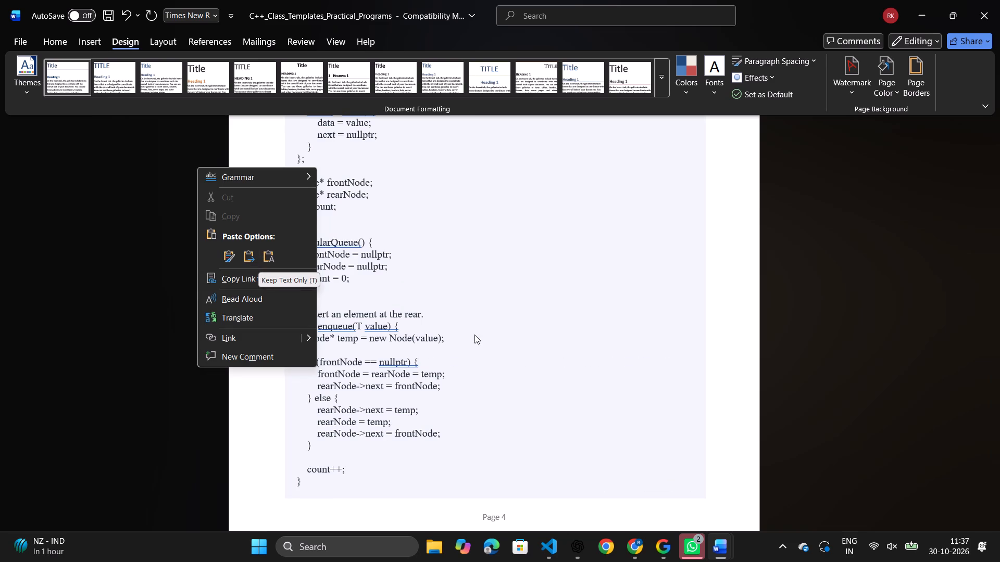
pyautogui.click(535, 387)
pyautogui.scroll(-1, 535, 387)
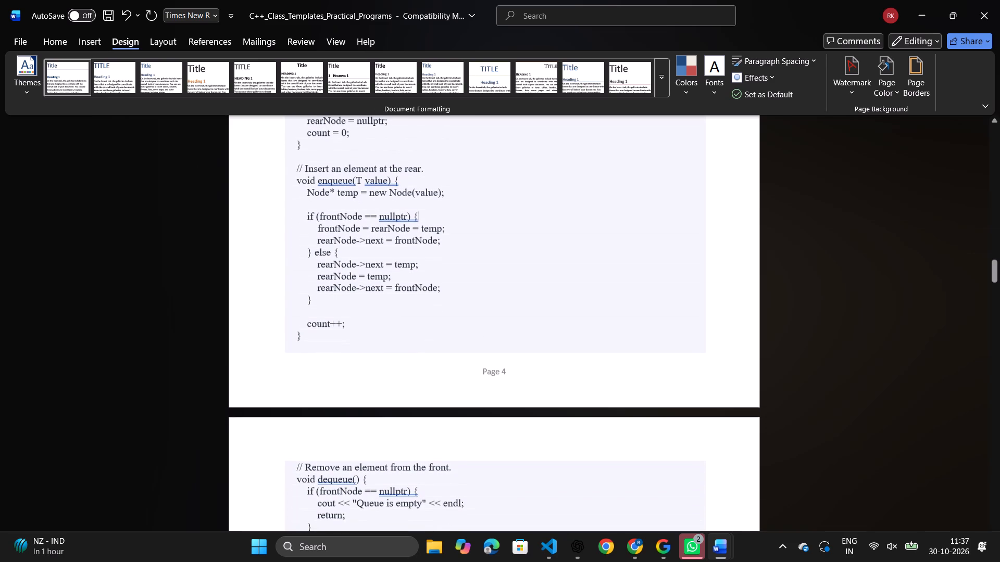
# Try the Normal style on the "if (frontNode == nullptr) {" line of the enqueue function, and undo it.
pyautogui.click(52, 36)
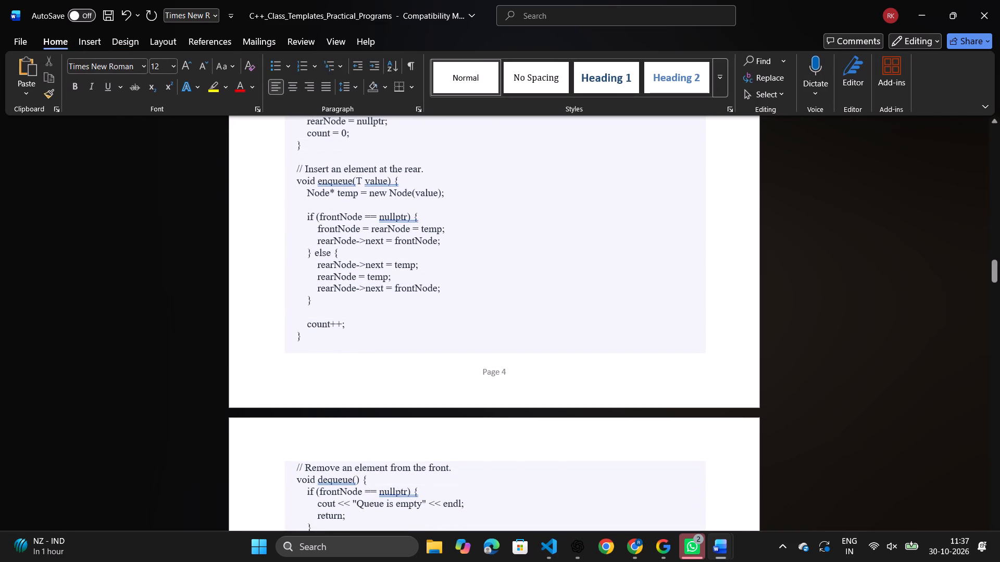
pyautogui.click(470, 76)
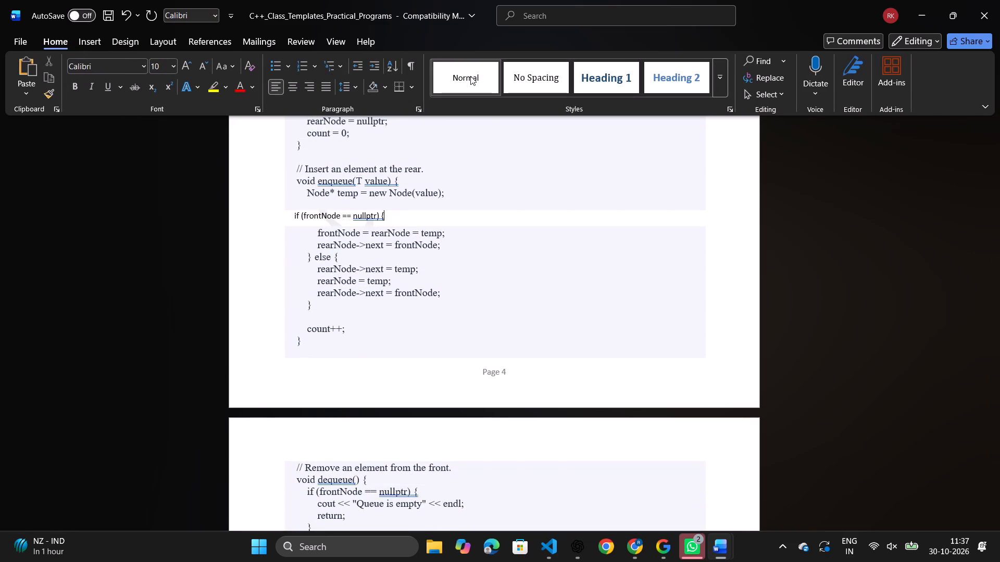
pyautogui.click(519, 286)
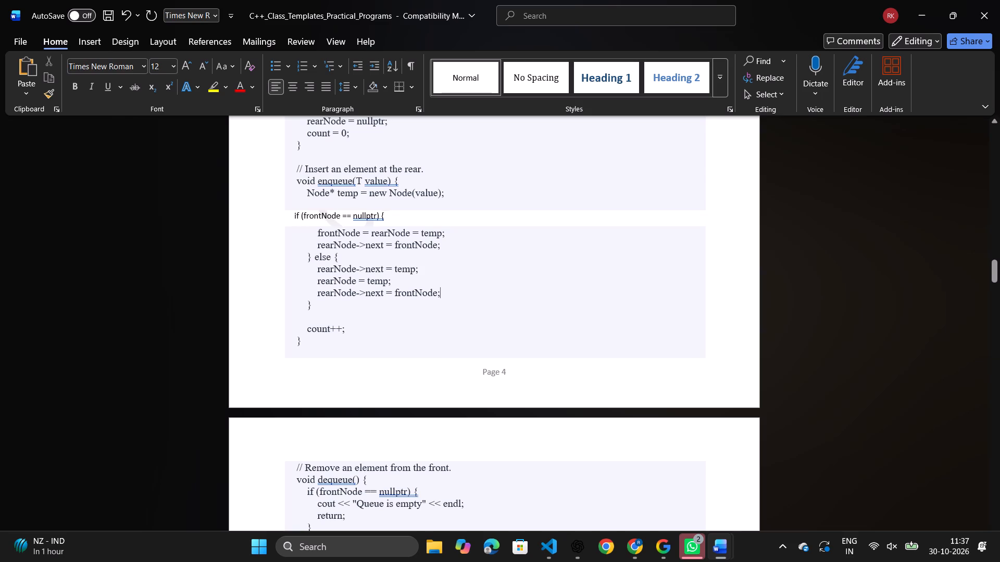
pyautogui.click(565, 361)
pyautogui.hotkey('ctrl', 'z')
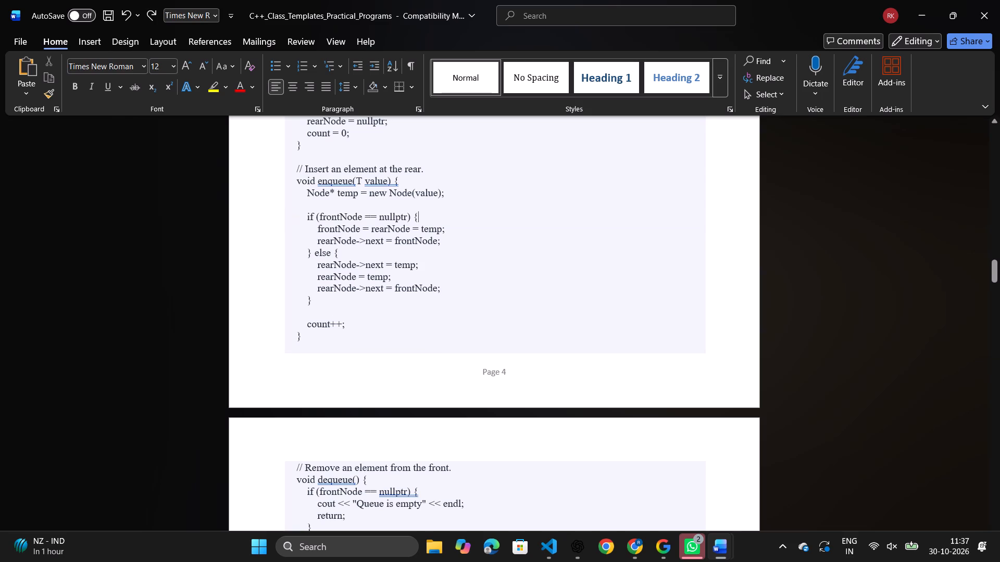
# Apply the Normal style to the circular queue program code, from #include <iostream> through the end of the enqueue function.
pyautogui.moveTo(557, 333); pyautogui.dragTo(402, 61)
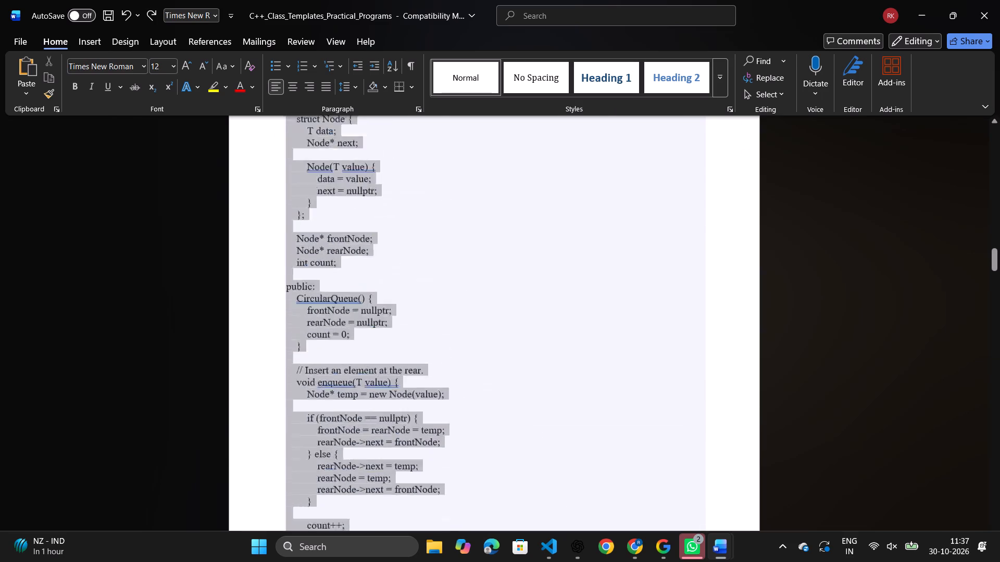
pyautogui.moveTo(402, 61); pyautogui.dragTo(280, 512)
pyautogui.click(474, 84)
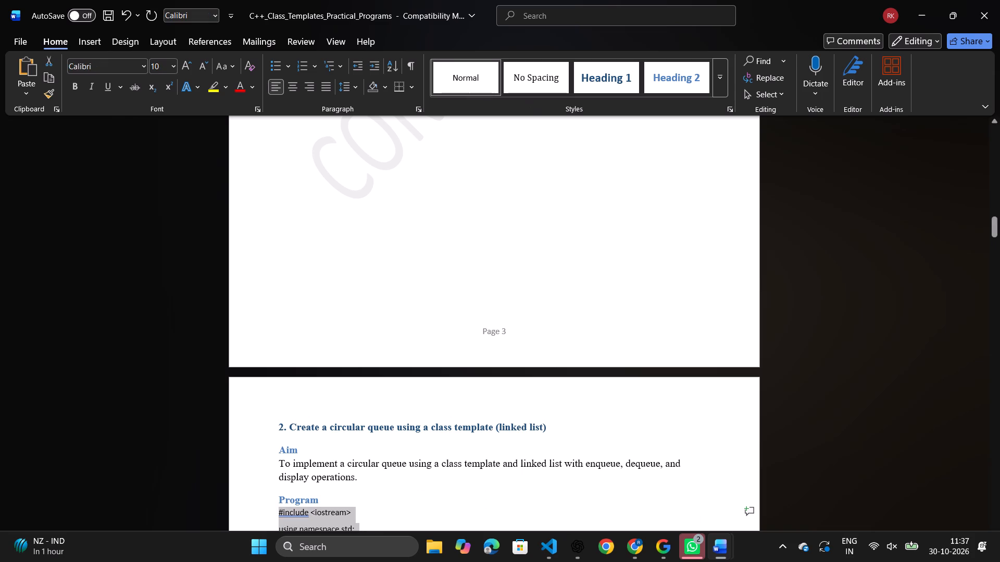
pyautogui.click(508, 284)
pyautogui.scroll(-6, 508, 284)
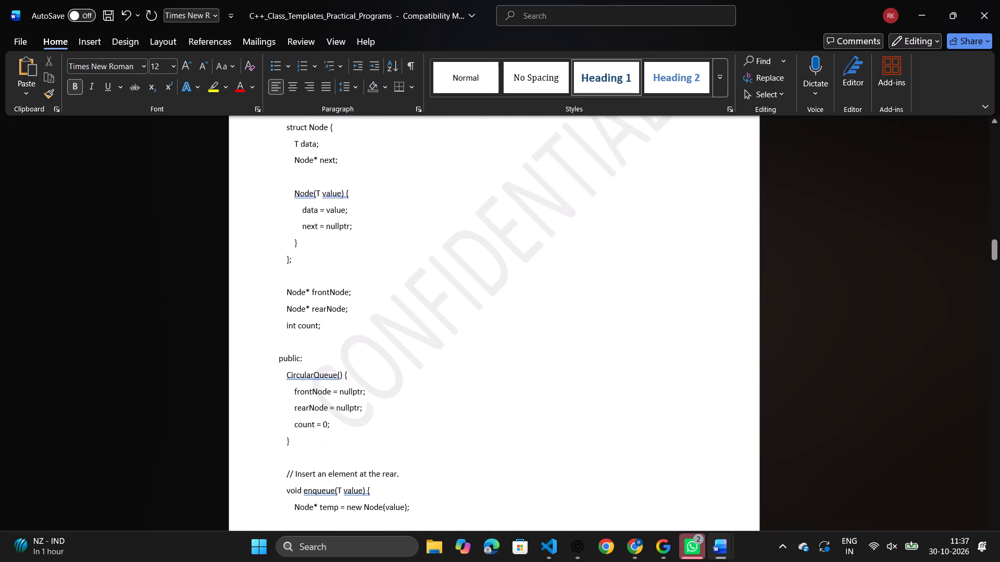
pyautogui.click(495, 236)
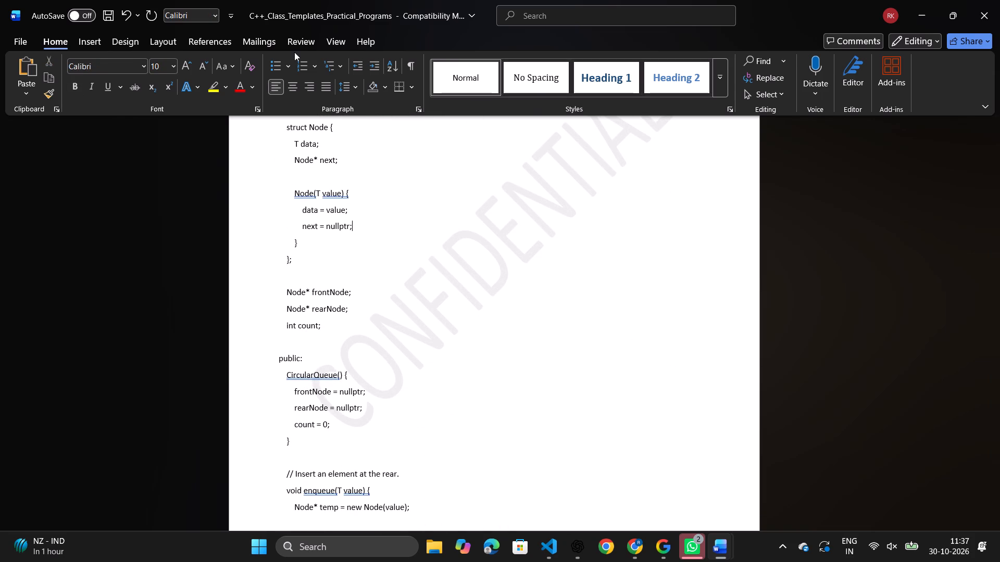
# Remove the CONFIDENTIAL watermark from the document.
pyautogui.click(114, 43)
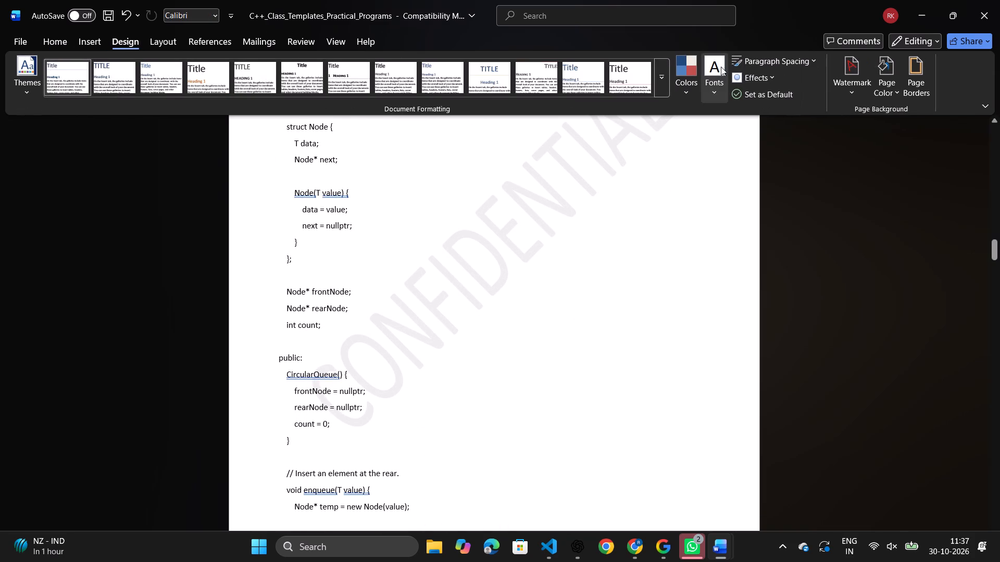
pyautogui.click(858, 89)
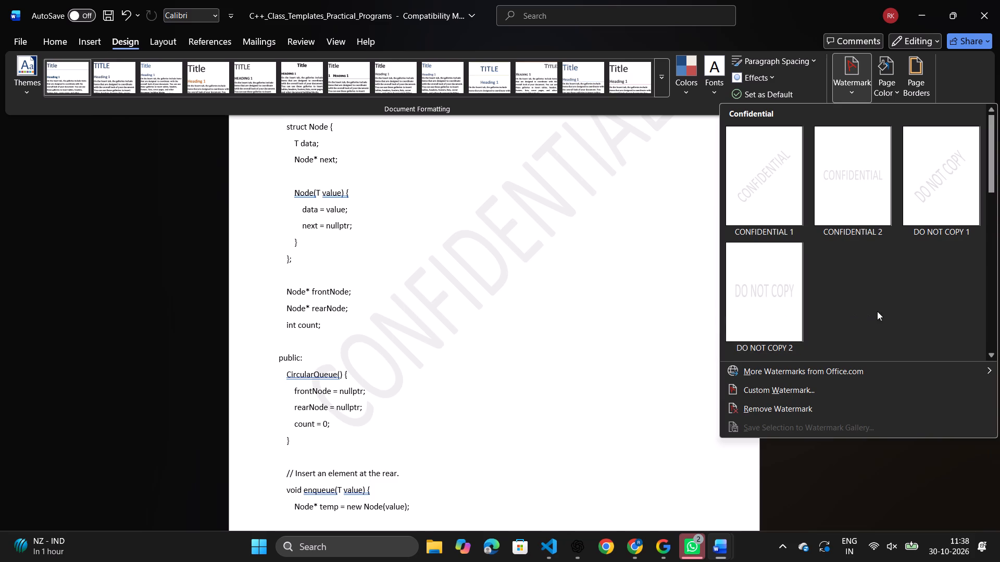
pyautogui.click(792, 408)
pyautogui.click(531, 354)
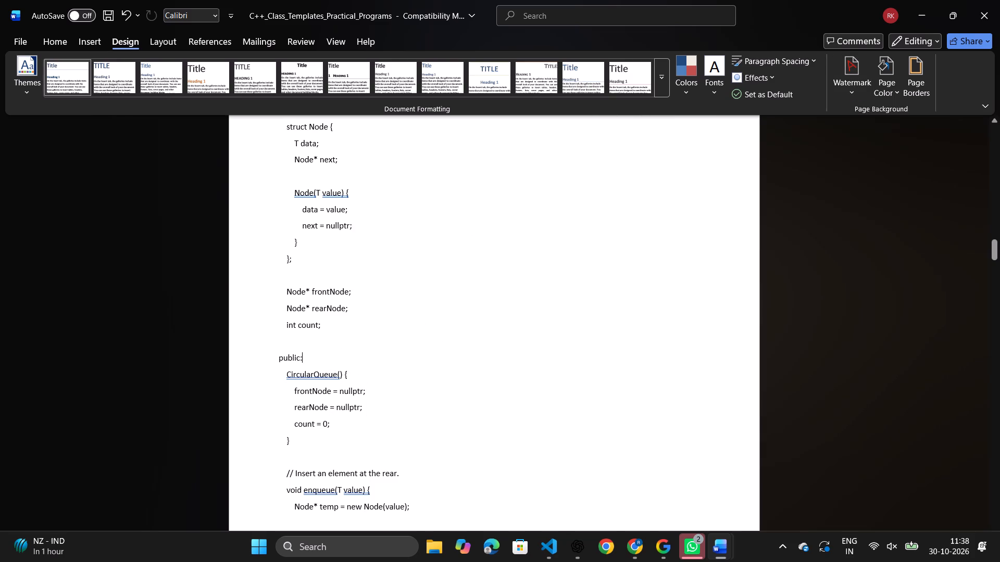
# Apply the Normal style to the entire document to clear the code shading and heading formatting.
pyautogui.scroll(-4, 531, 354)
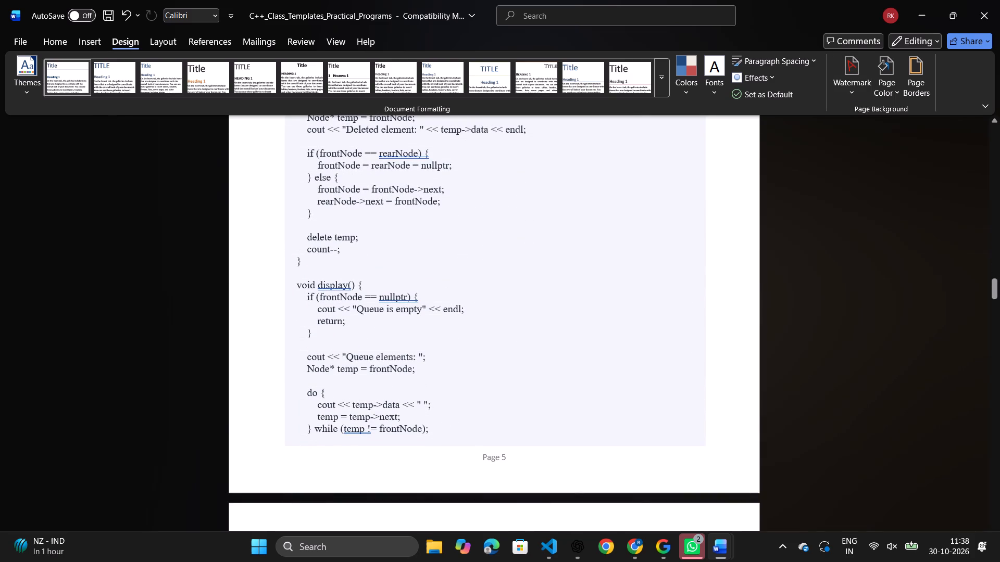
pyautogui.hotkey('ctrl', 'a')
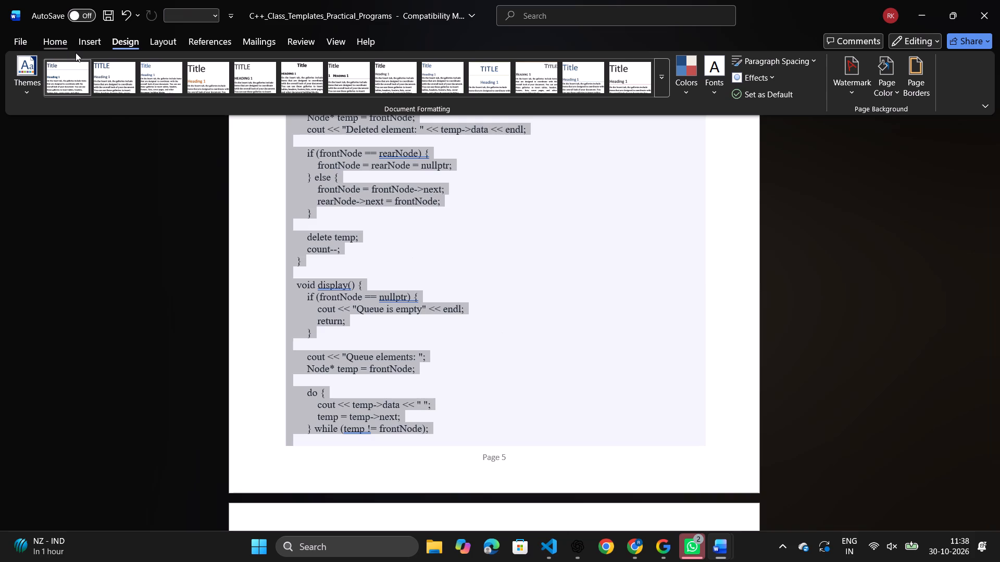
pyautogui.click(37, 33)
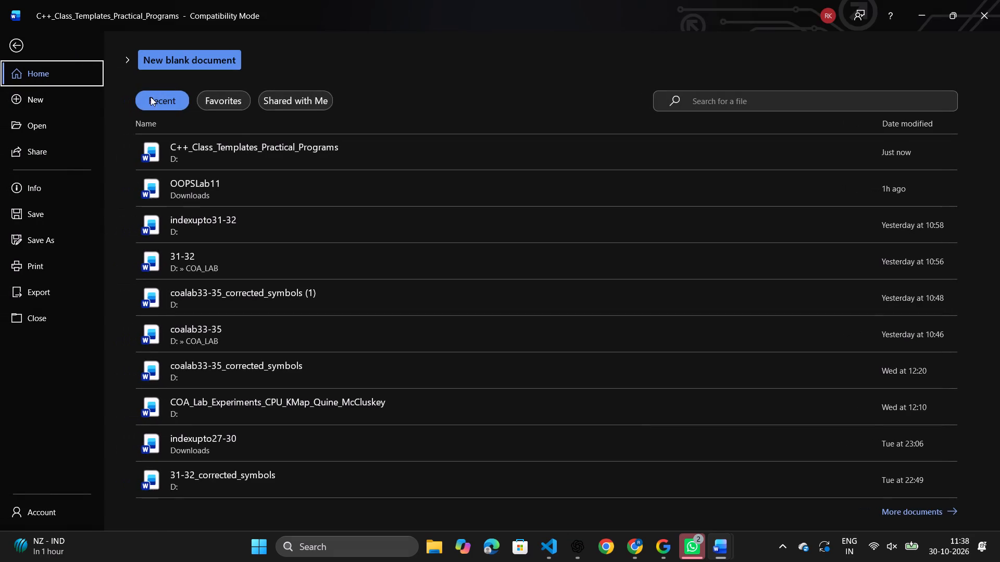
pyautogui.moveTo(25, 40); pyautogui.dragTo(64, 40)
pyautogui.click(64, 40)
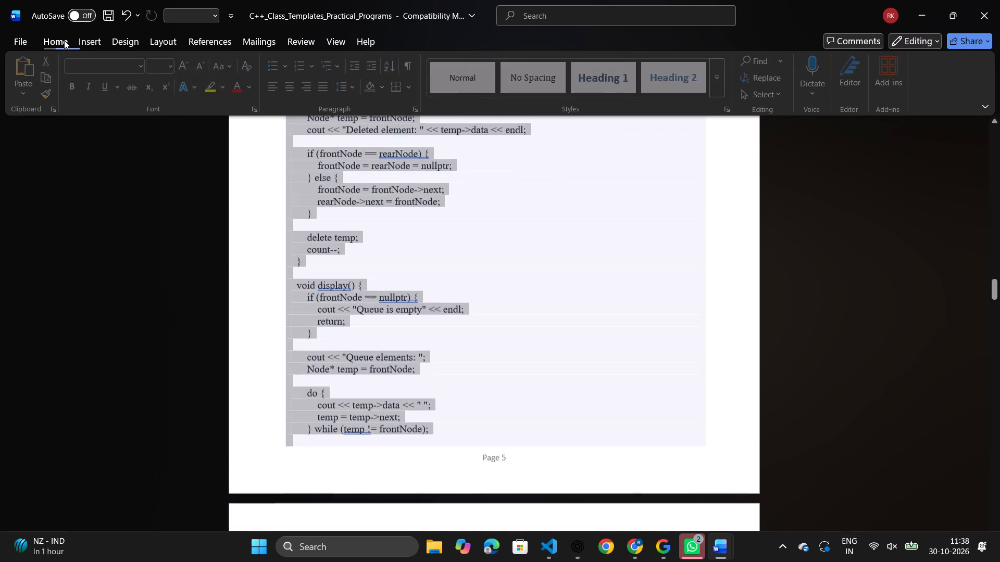
pyautogui.click(452, 71)
pyautogui.click(611, 321)
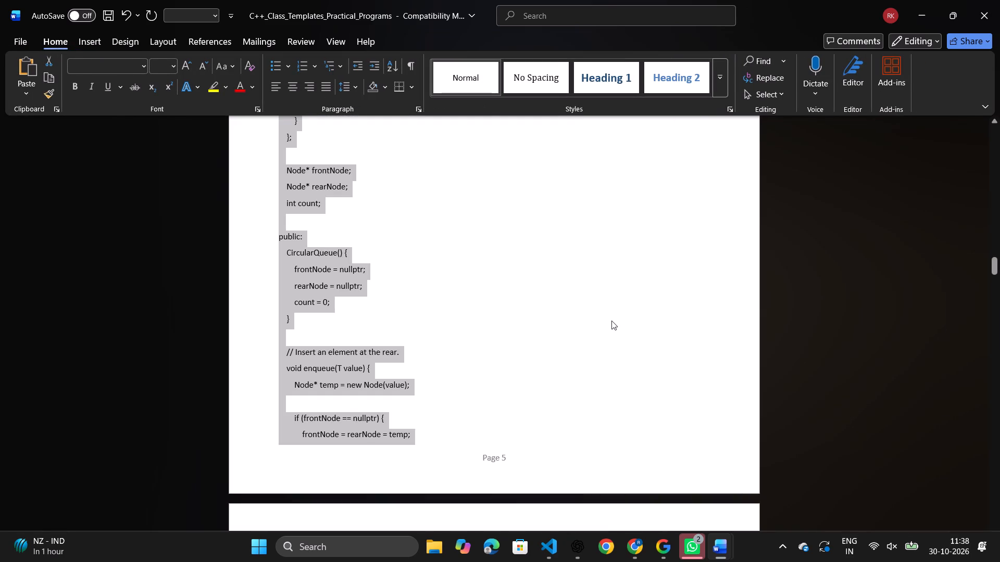
# Set the entire document's text to Times New Roman at size 12.
pyautogui.scroll(6, 611, 321)
pyautogui.scroll(20, 611, 321)
pyautogui.scroll(20, 611, 321)
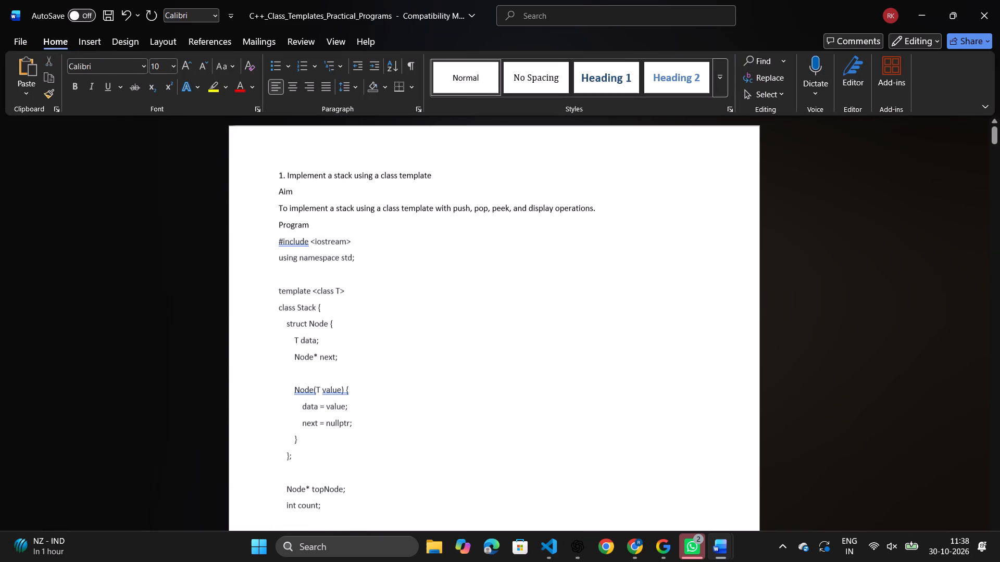
pyautogui.click(442, 159)
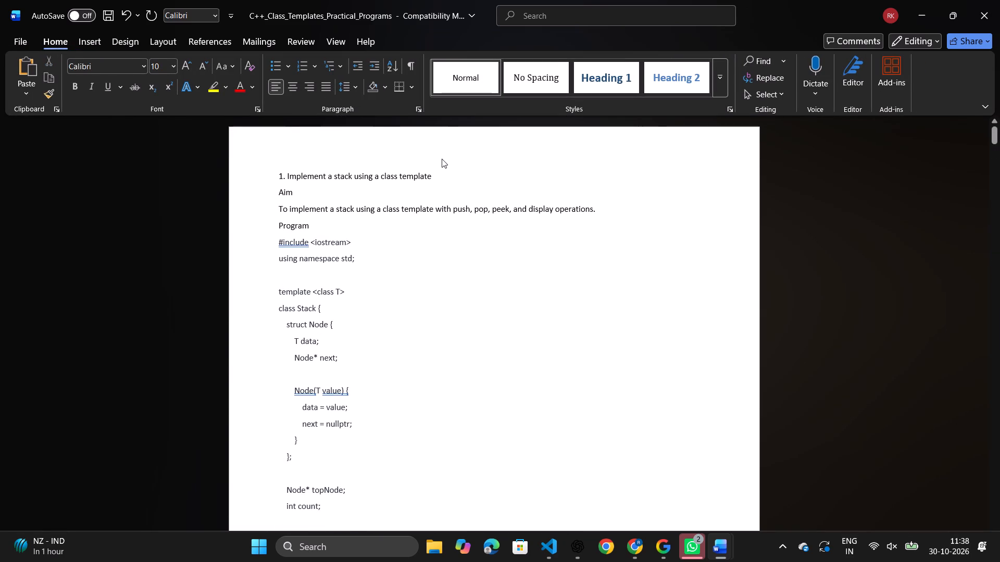
pyautogui.hotkey('ctrl', 'a')
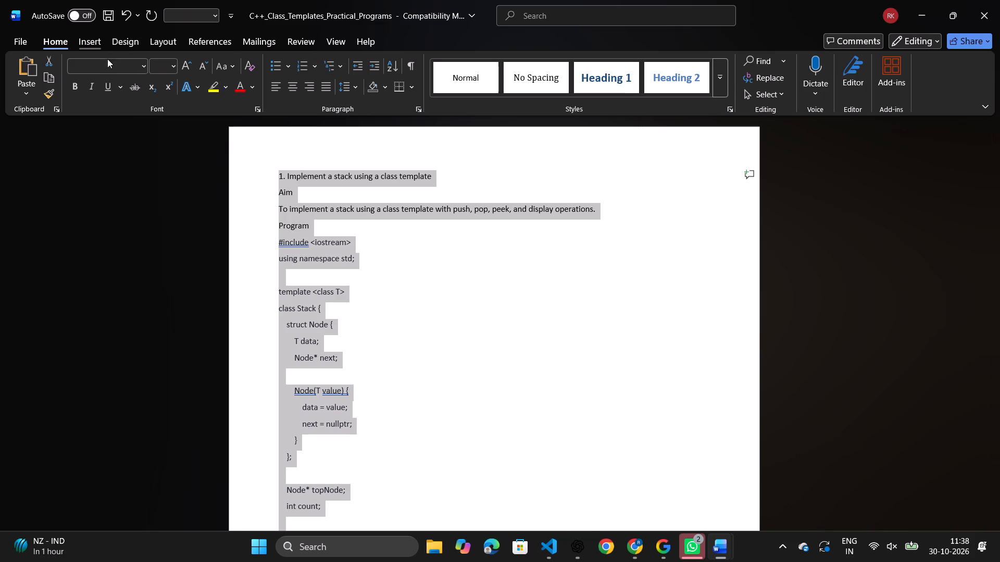
pyautogui.click(142, 71)
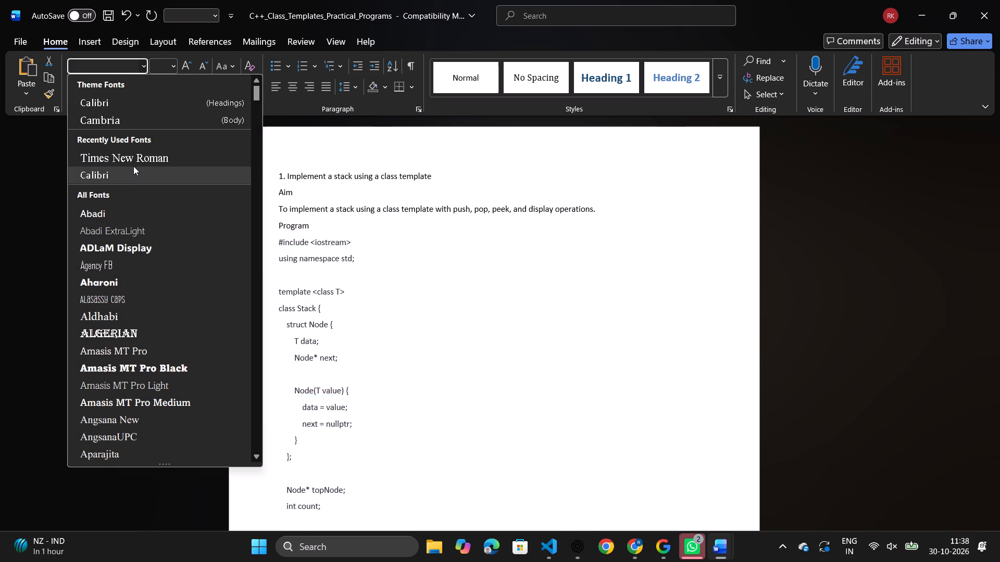
pyautogui.click(136, 162)
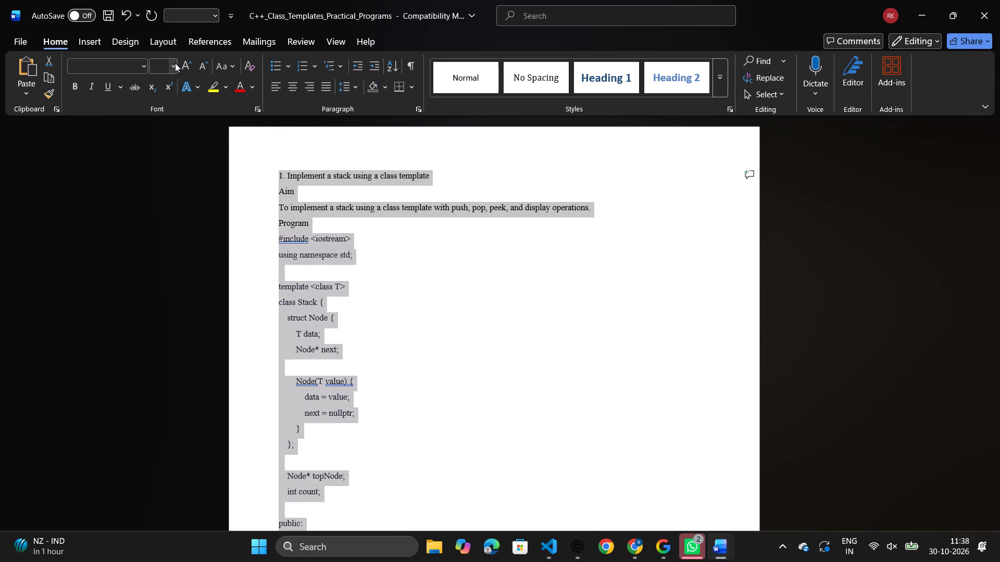
pyautogui.click(174, 65)
pyautogui.click(162, 142)
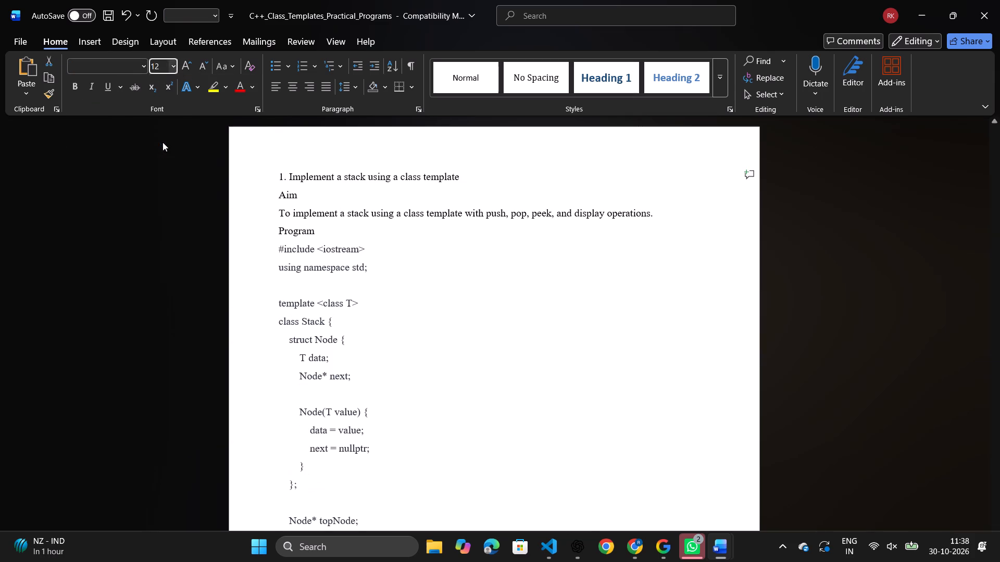
pyautogui.click(495, 309)
# Delete the page number text from the footer at the end of the document and return to the body text.
pyautogui.scroll(3, 495, 309)
pyautogui.scroll(-12, 495, 309)
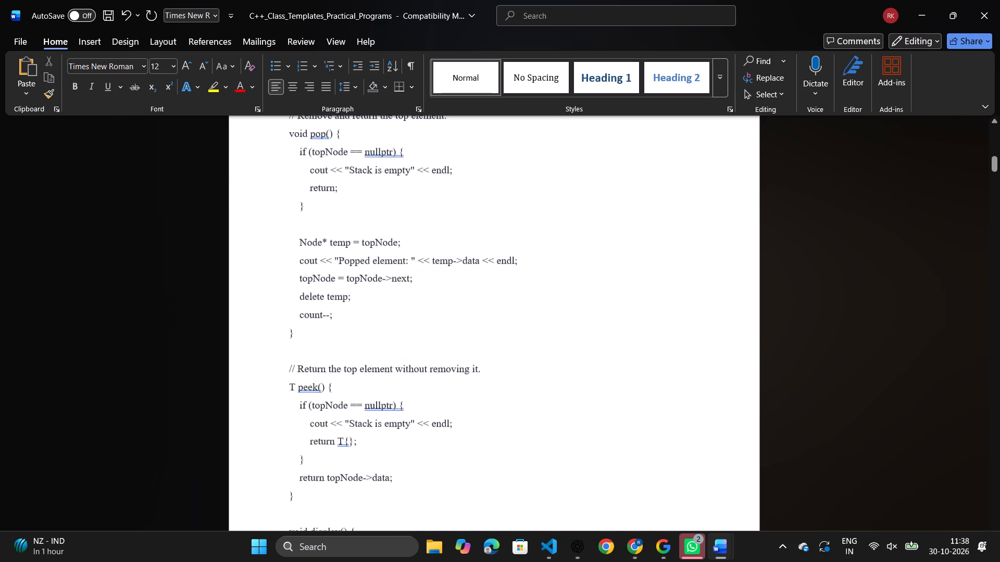
pyautogui.scroll(-20, 495, 309)
pyautogui.scroll(-14, 495, 309)
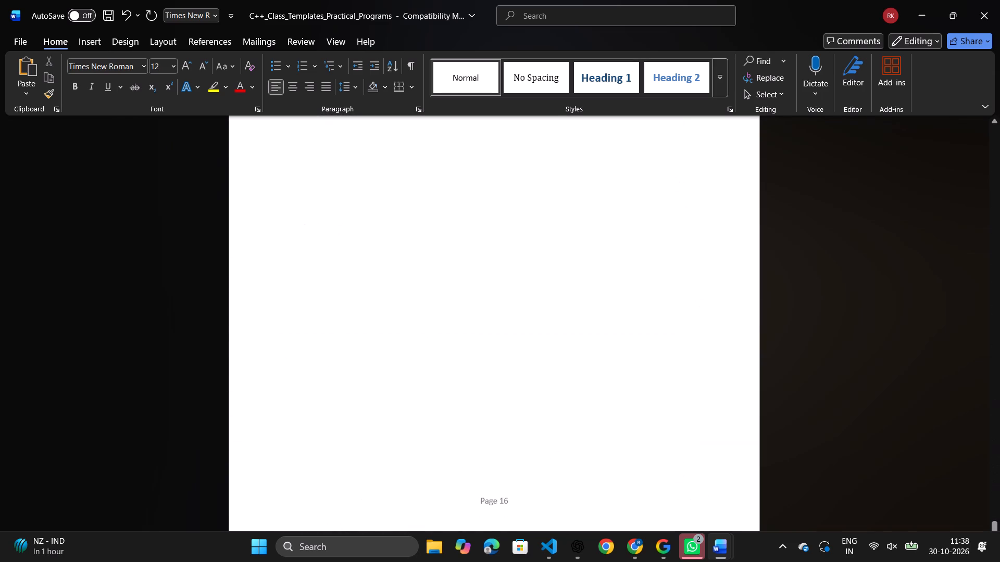
pyautogui.scroll(-12, 495, 309)
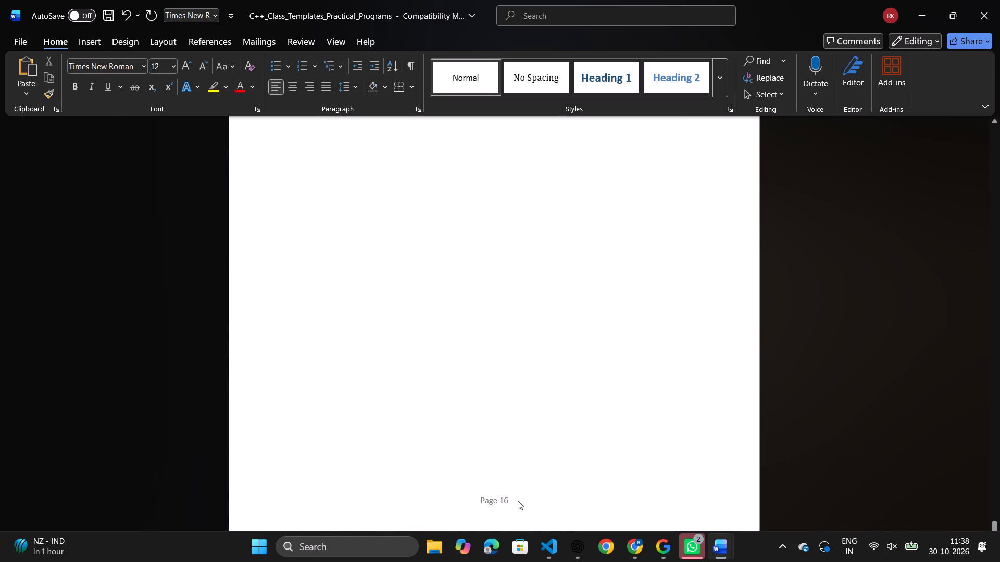
pyautogui.tripleClick(518, 501)
pyautogui.press('BackSpace')
pyautogui.press('BackSpace')
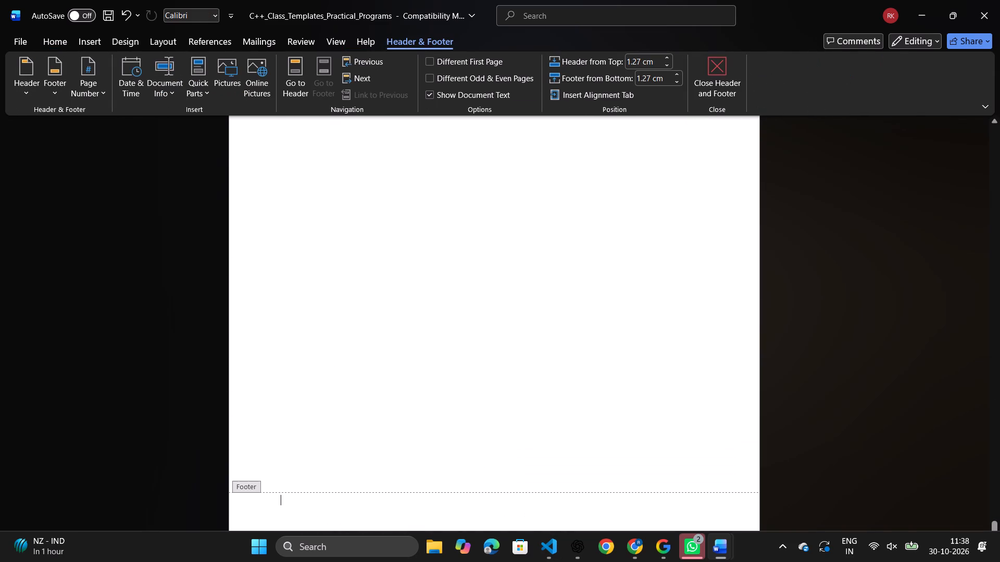
pyautogui.doubleClick(867, 429)
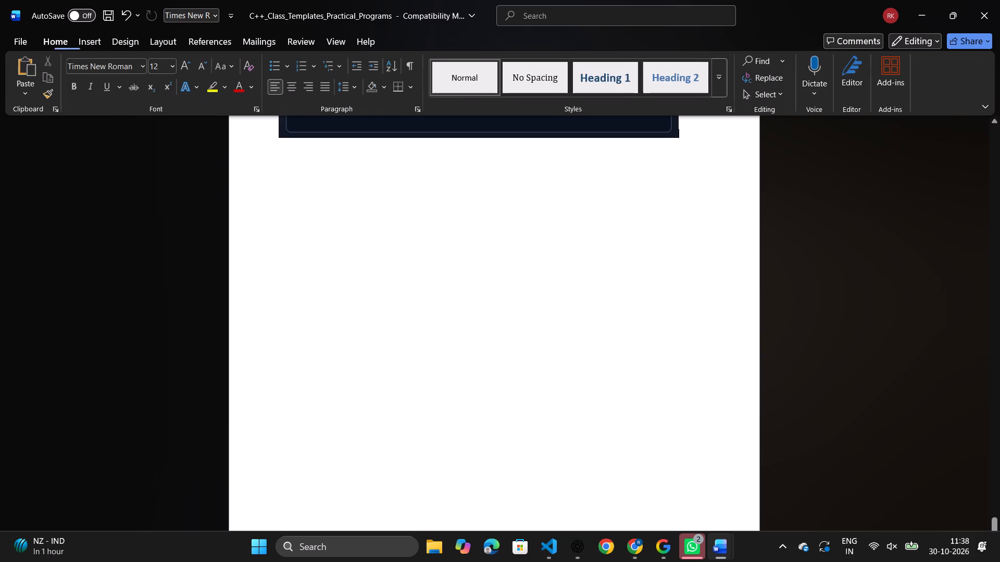
# Apply Times New Roman at size 12 to the text of the entire document.
pyautogui.scroll(7, 867, 429)
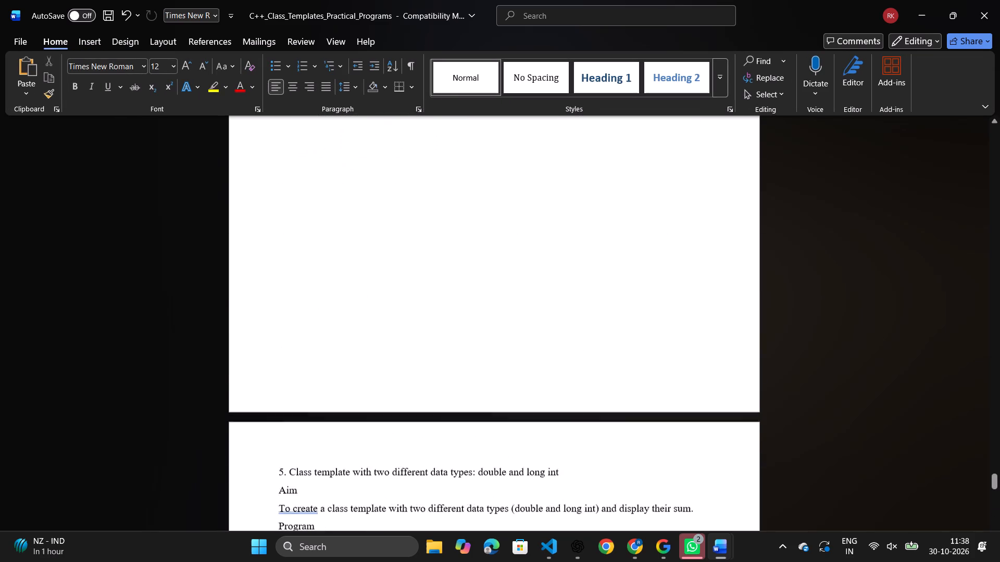
pyautogui.hotkey('ctrl', 'a')
pyautogui.scroll(2, 565, 351)
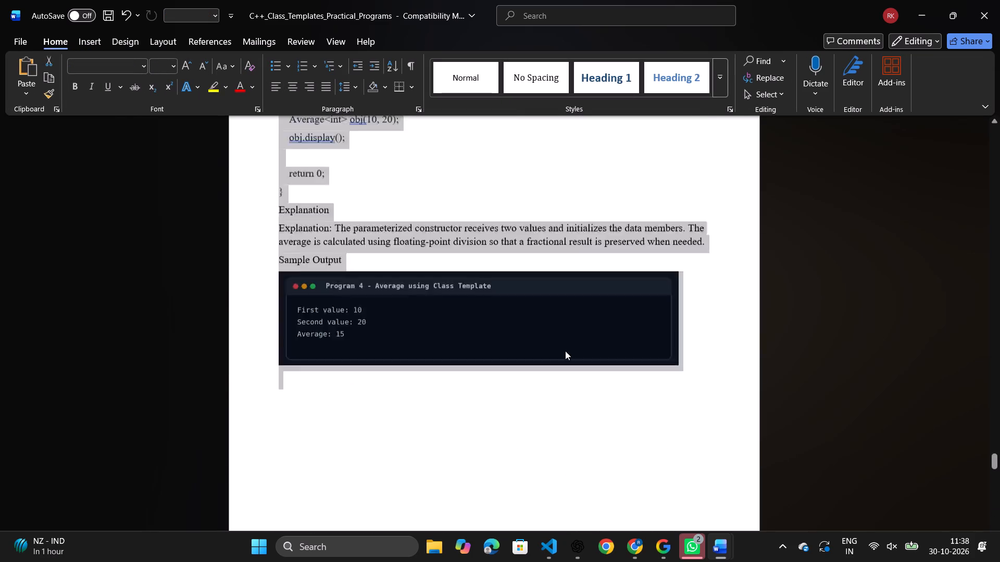
pyautogui.scroll(4, 565, 351)
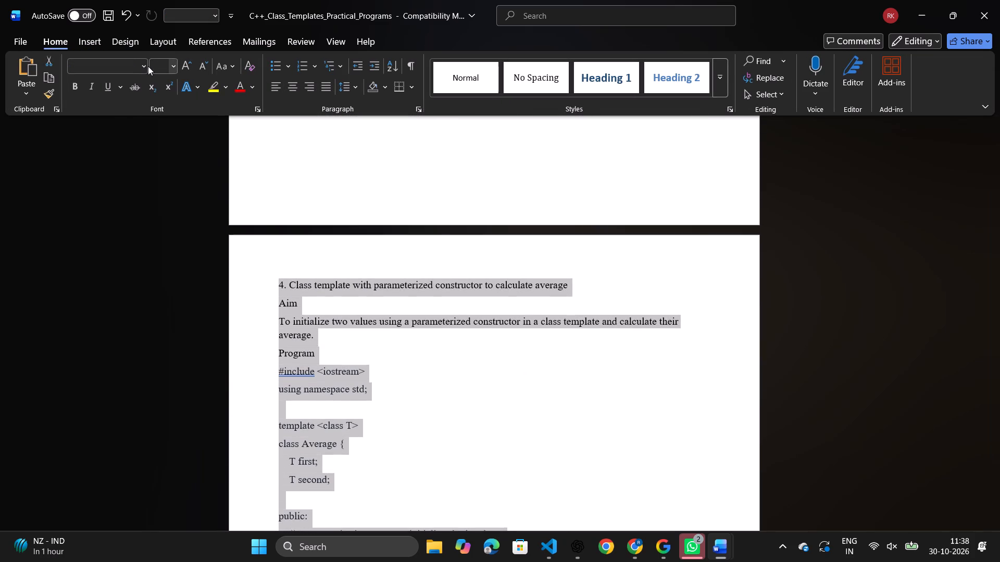
pyautogui.click(143, 66)
pyautogui.click(153, 159)
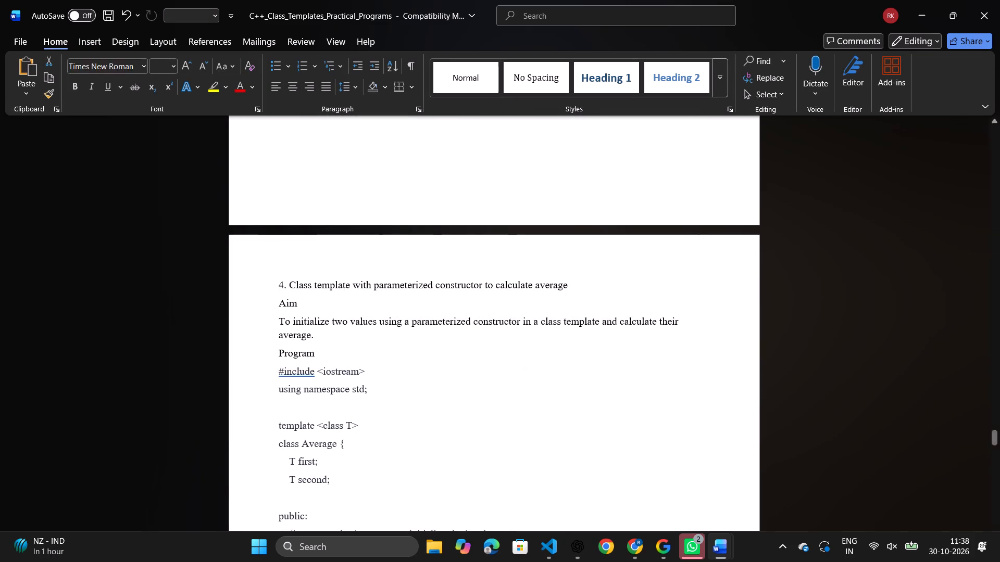
pyautogui.click(173, 68)
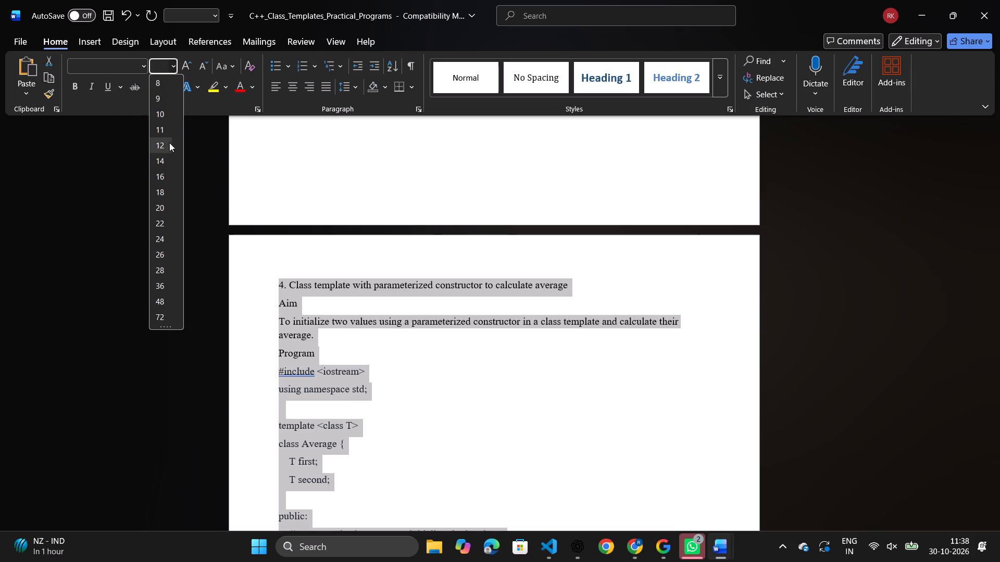
pyautogui.click(164, 144)
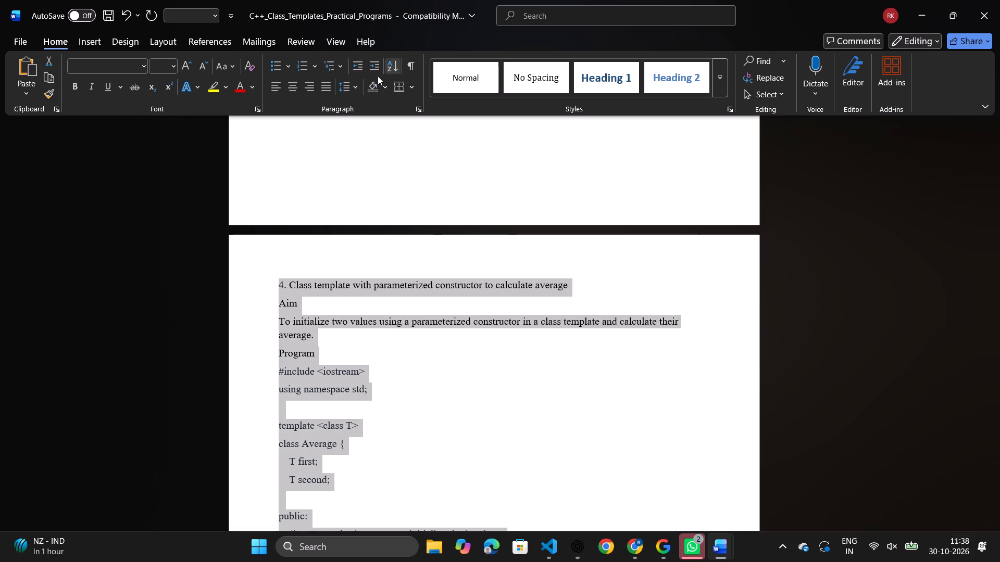
# Set the font colour of the entire document to the black theme colour.
pyautogui.click(246, 90)
pyautogui.click(250, 90)
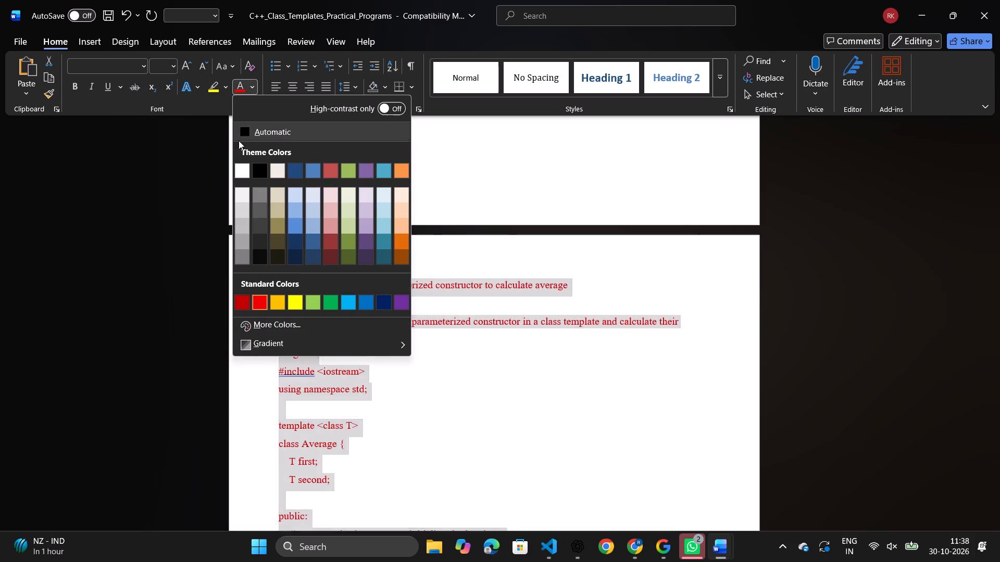
pyautogui.click(261, 167)
pyautogui.click(446, 304)
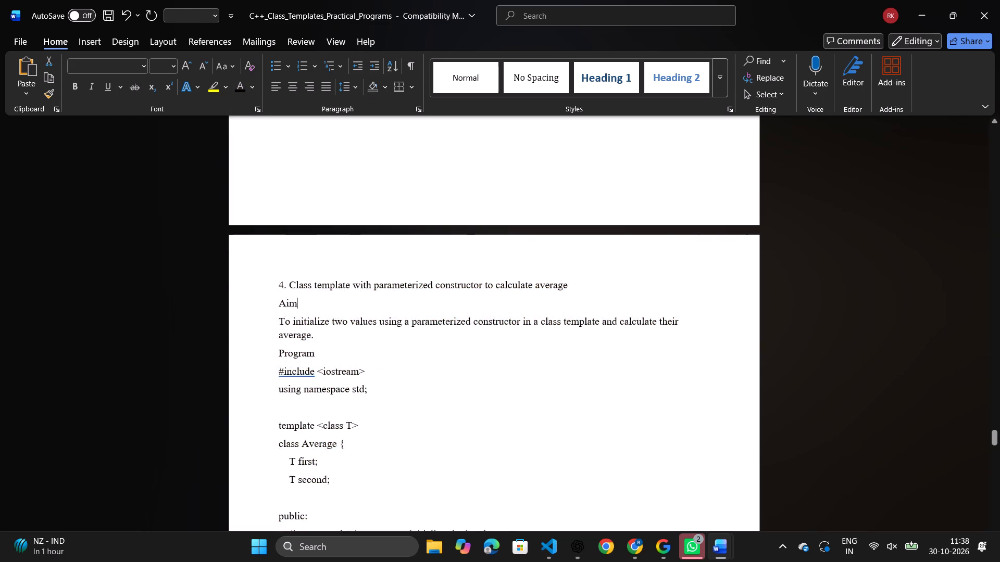
# Add a line above the first program's heading and enter the title "Lab -12", indented with five tab stops towards the centre.
pyautogui.scroll(10, 446, 304)
pyautogui.scroll(15, 446, 304)
pyautogui.scroll(19, 446, 304)
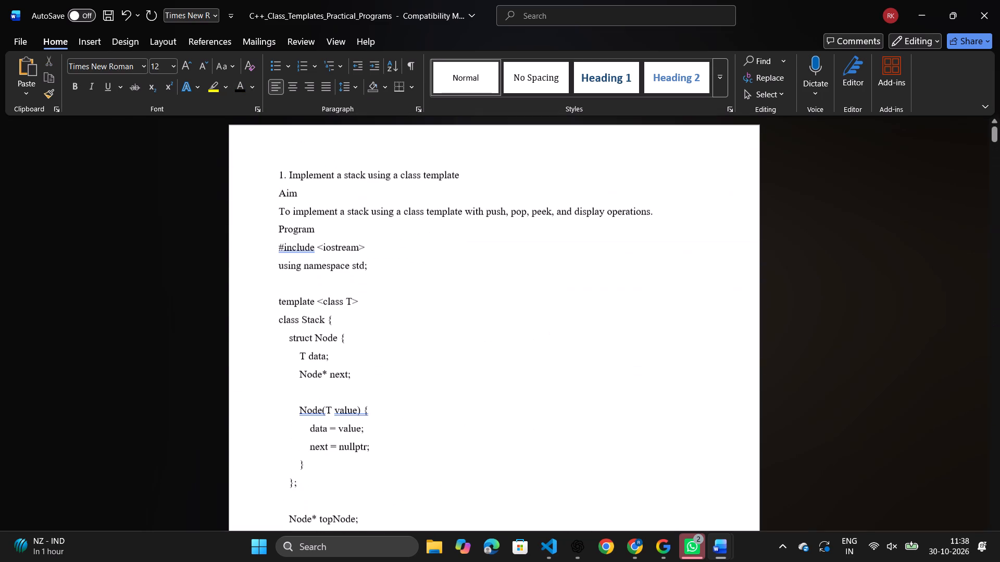
pyautogui.click(452, 167)
pyautogui.click(452, 154)
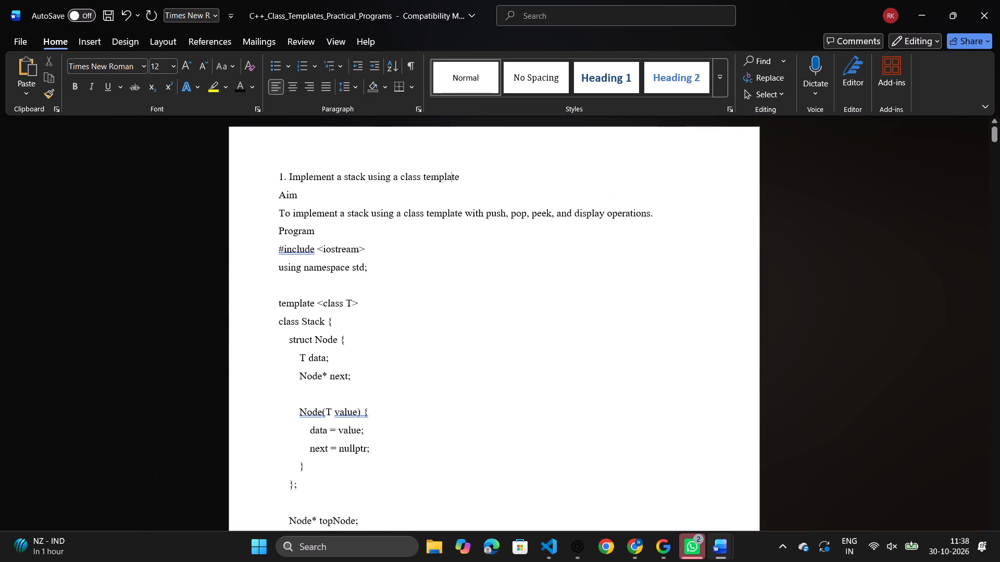
pyautogui.click(275, 168)
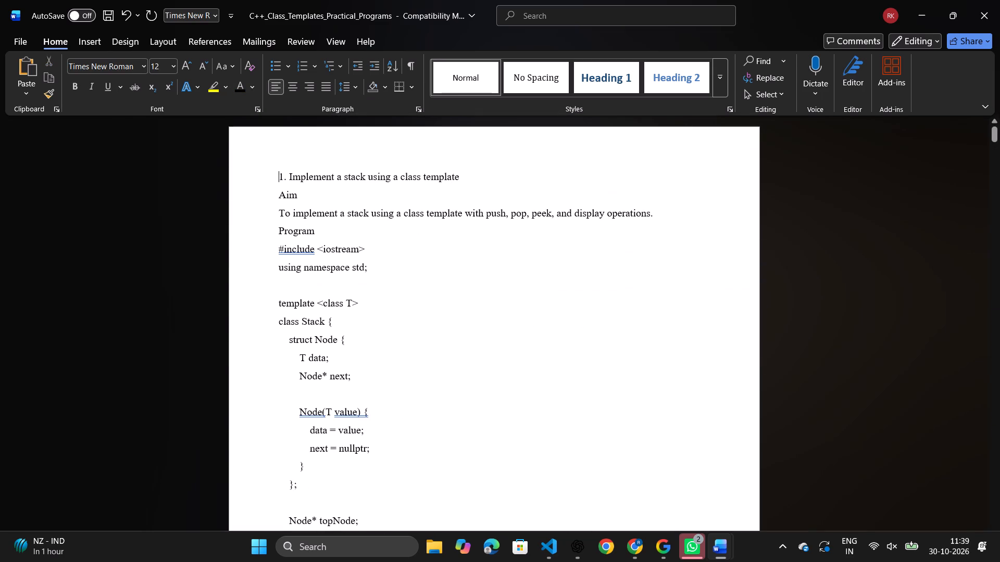
pyautogui.press('Return')
pyautogui.click(279, 172)
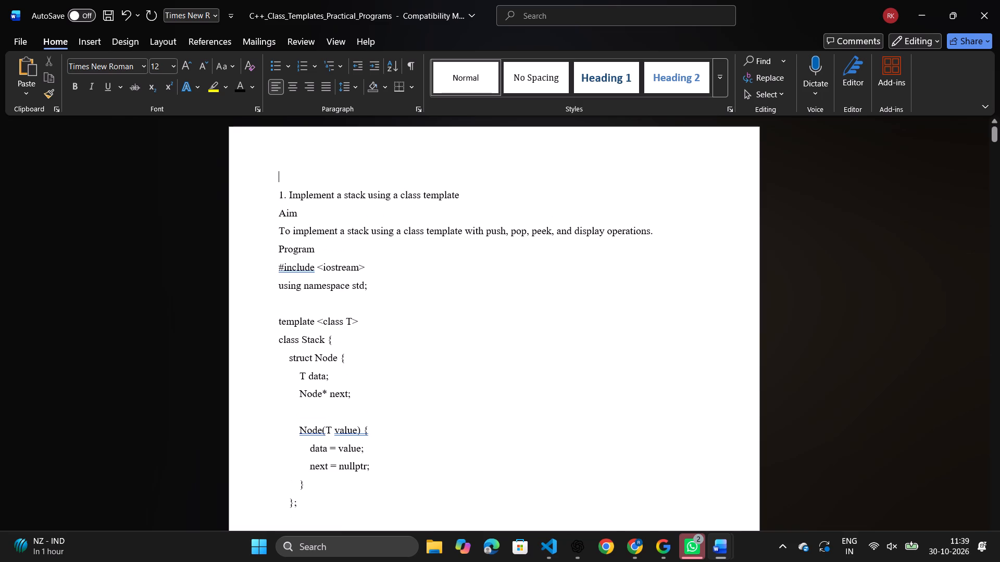
pyautogui.press('Tab')
pyautogui.press('Tab')
pyautogui.press('Tab')
pyautogui.press('Tab')
pyautogui.press('Tab')
pyautogui.write('Lab -12')
pyautogui.press('space')
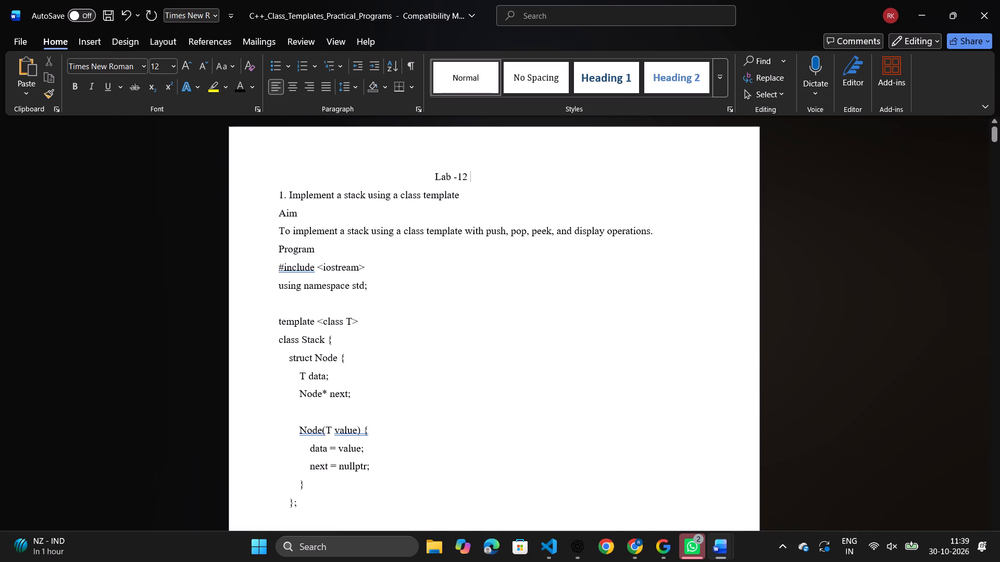
# Make the "Lab -12" title bold and set its font size to 14.
pyautogui.moveTo(468, 177); pyautogui.dragTo(428, 176)
pyautogui.click(442, 155)
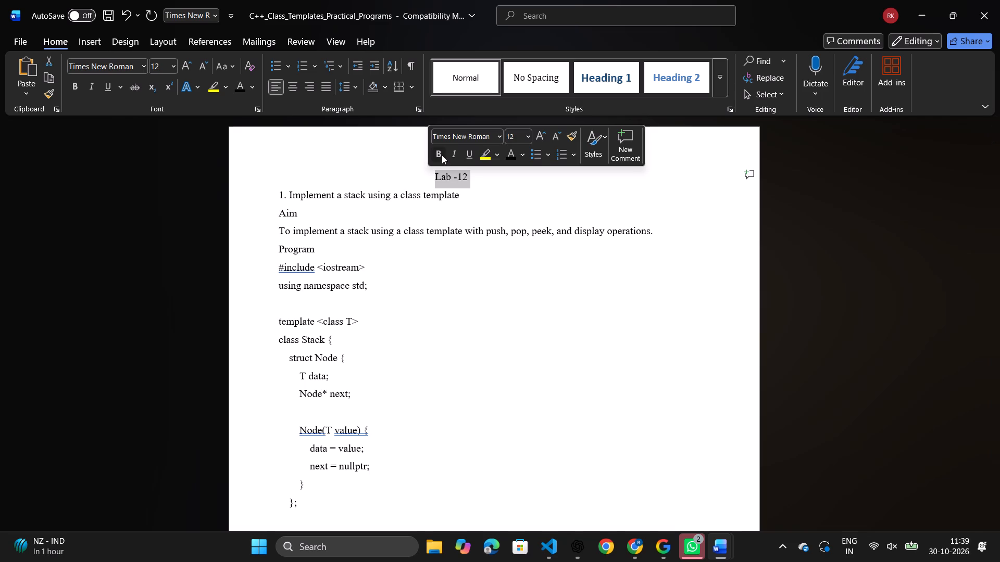
pyautogui.click(528, 137)
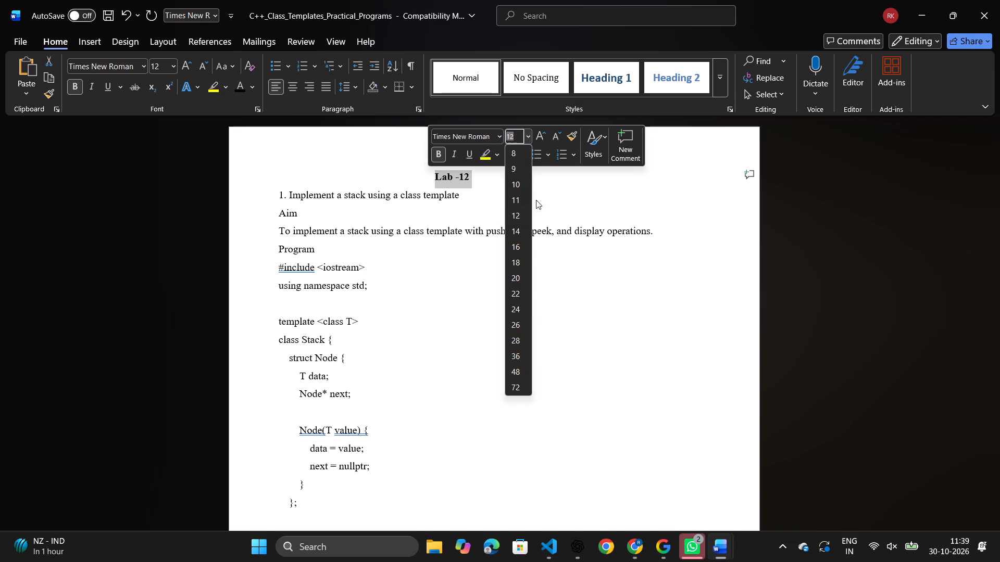
pyautogui.click(520, 231)
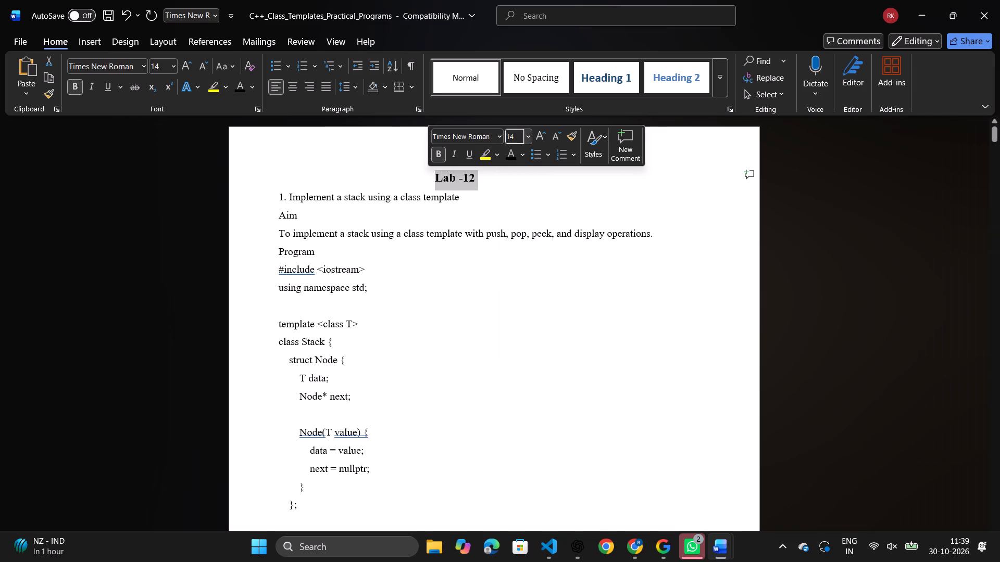
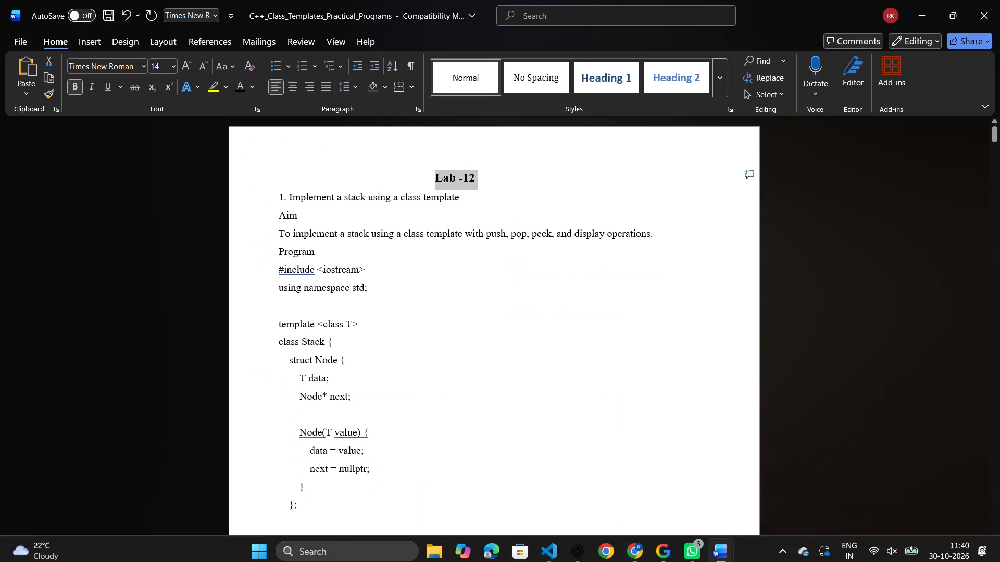
# Make the first program's heading, "1. Implement a stack using a class template", bold and set its font size to 14.
pyautogui.click(504, 202)
pyautogui.moveTo(504, 202); pyautogui.dragTo(268, 192)
pyautogui.click(274, 169)
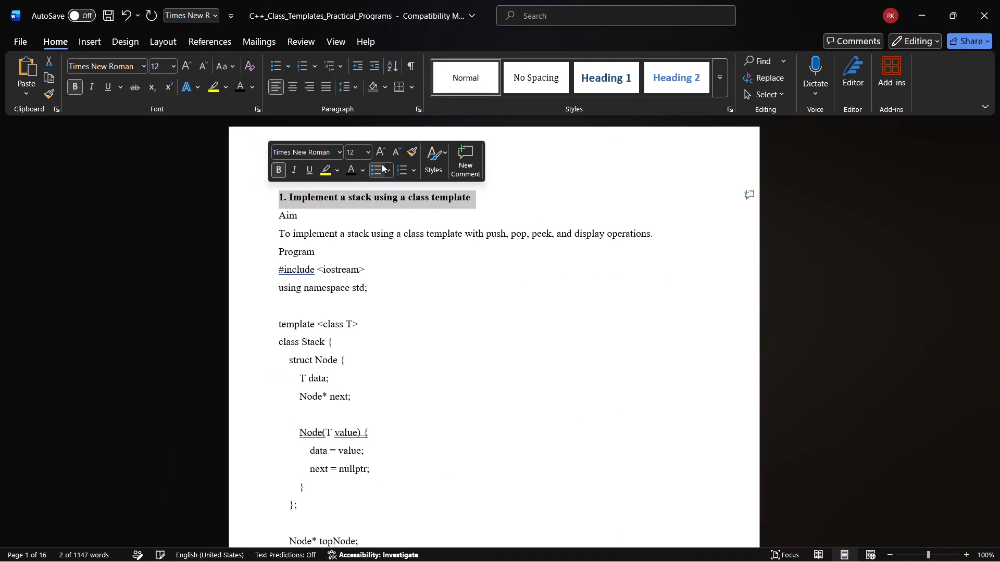
pyautogui.click(364, 149)
pyautogui.click(369, 153)
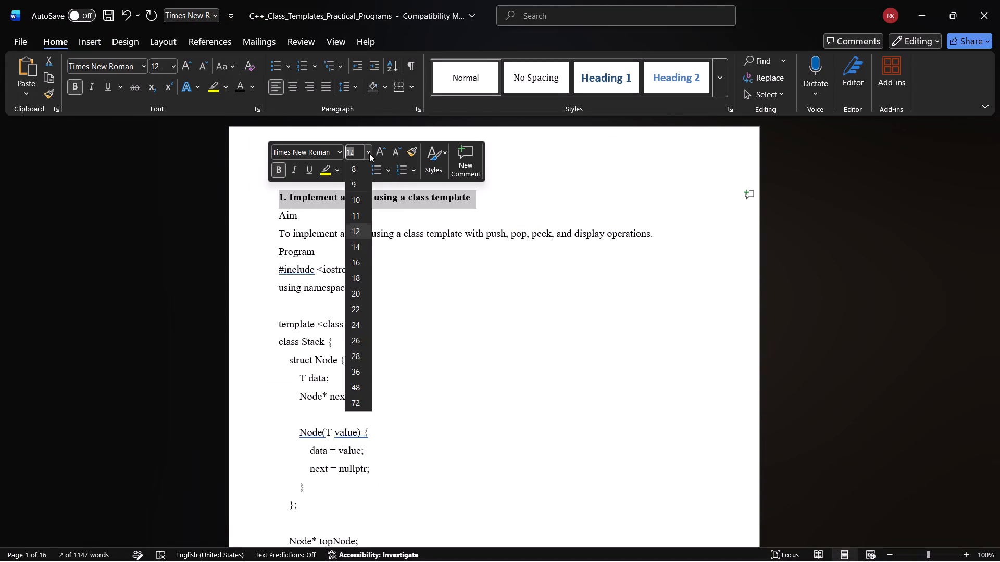
pyautogui.click(359, 245)
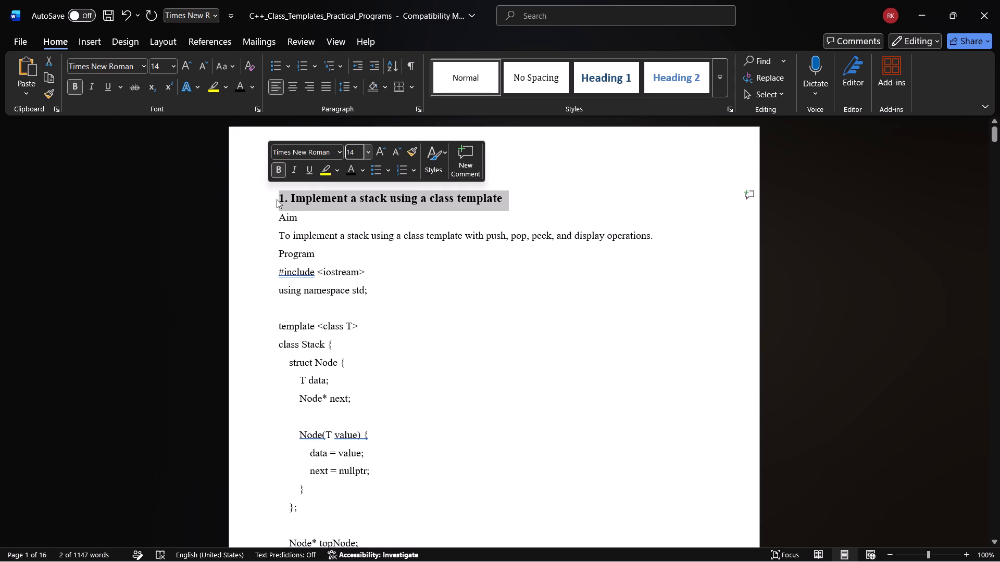
# Add a "Q" directly before the number of the first program's heading so it starts with "Q1.".
pyautogui.click(277, 199)
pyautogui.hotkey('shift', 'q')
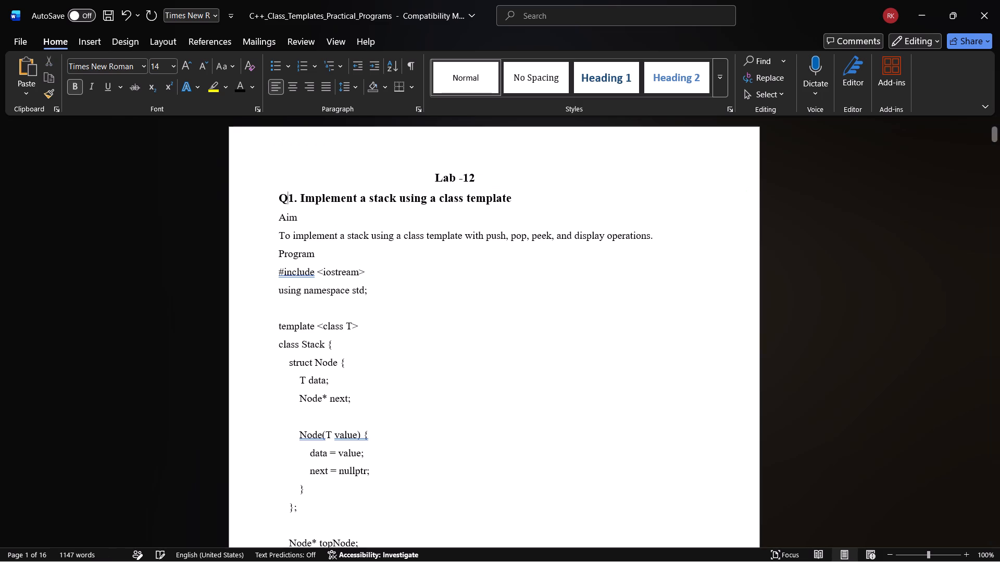
# Delete the "Aim" label and its description sentence below the first program's heading.
pyautogui.doubleClick(318, 223)
pyautogui.scroll(-1, 345, 252)
pyautogui.scroll(1, 345, 252)
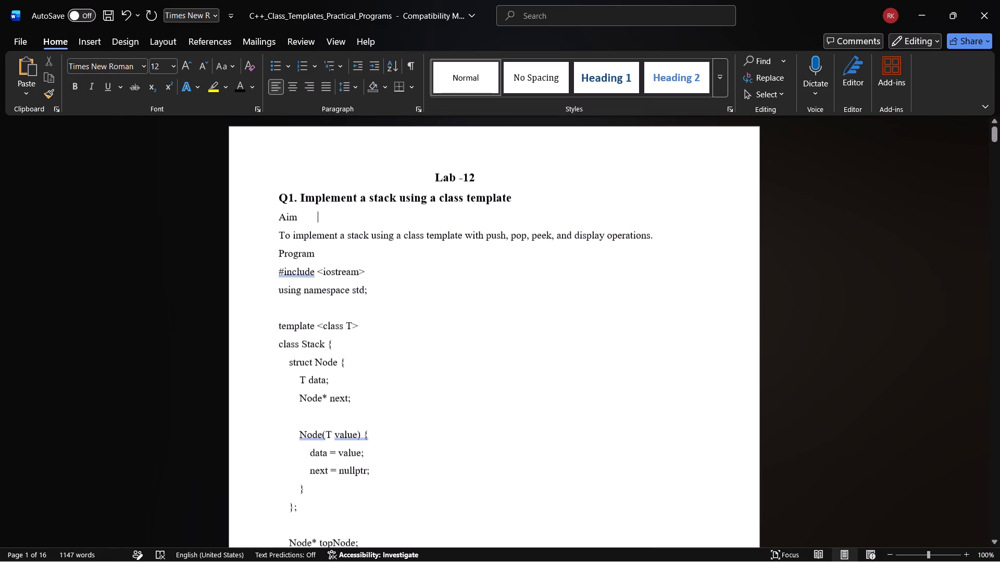
pyautogui.moveTo(661, 235); pyautogui.dragTo(310, 235)
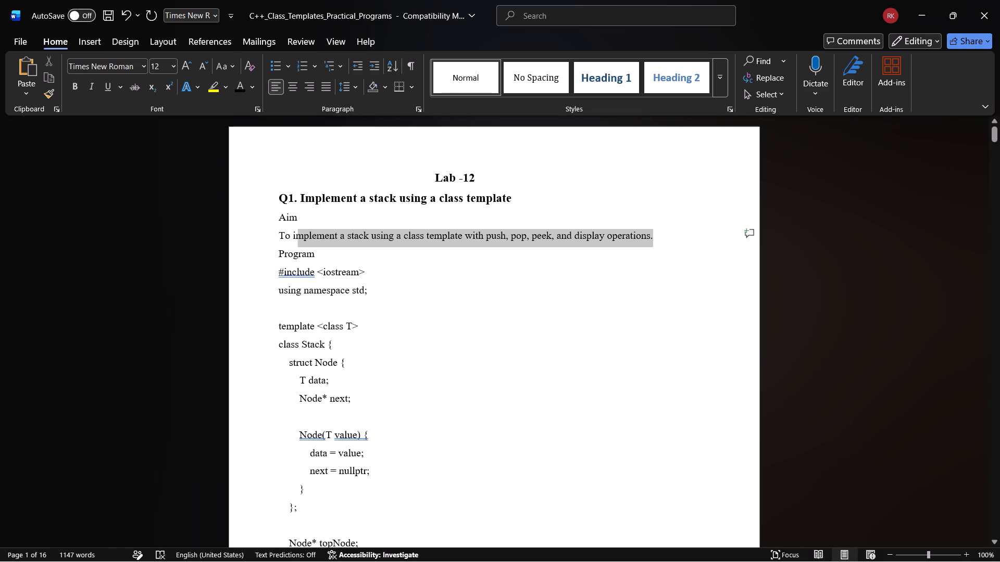
pyautogui.moveTo(310, 235); pyautogui.dragTo(277, 225)
pyautogui.press('BackSpace')
# Replace the "Program" label below the Q1 heading with "Code:-".
pyautogui.click(325, 219)
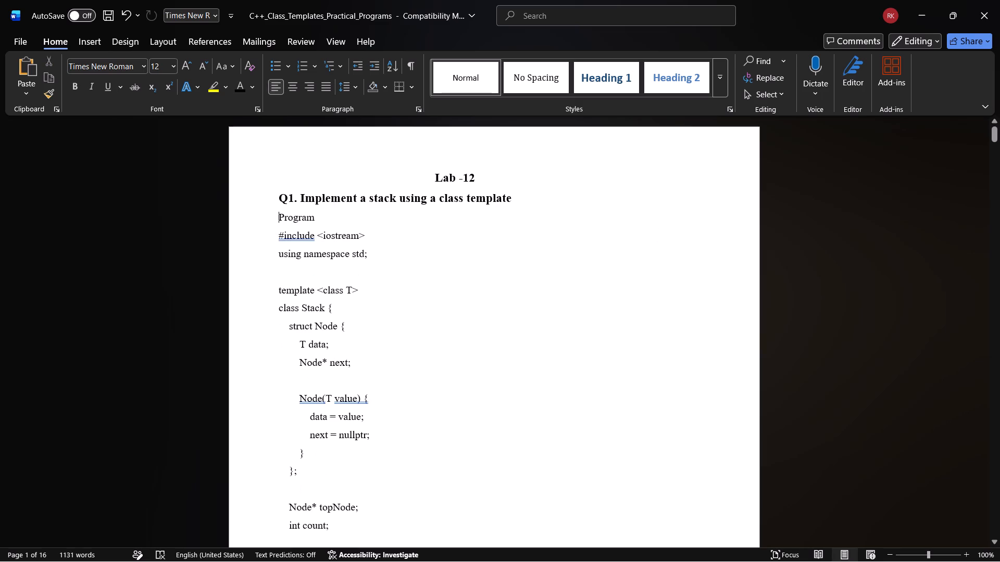
pyautogui.press('BackSpace')
pyautogui.press('BackSpace')
pyautogui.press('BackSpace')
pyautogui.press('BackSpace')
pyautogui.press('BackSpace')
pyautogui.press('BackSpace')
pyautogui.press('BackSpace')
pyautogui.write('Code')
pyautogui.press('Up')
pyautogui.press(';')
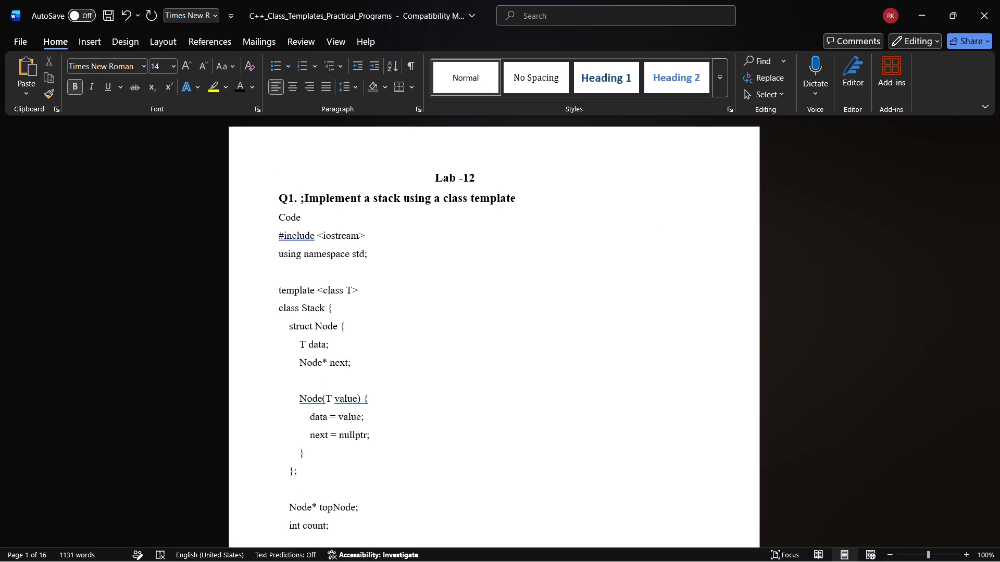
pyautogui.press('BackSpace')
pyautogui.click(302, 224)
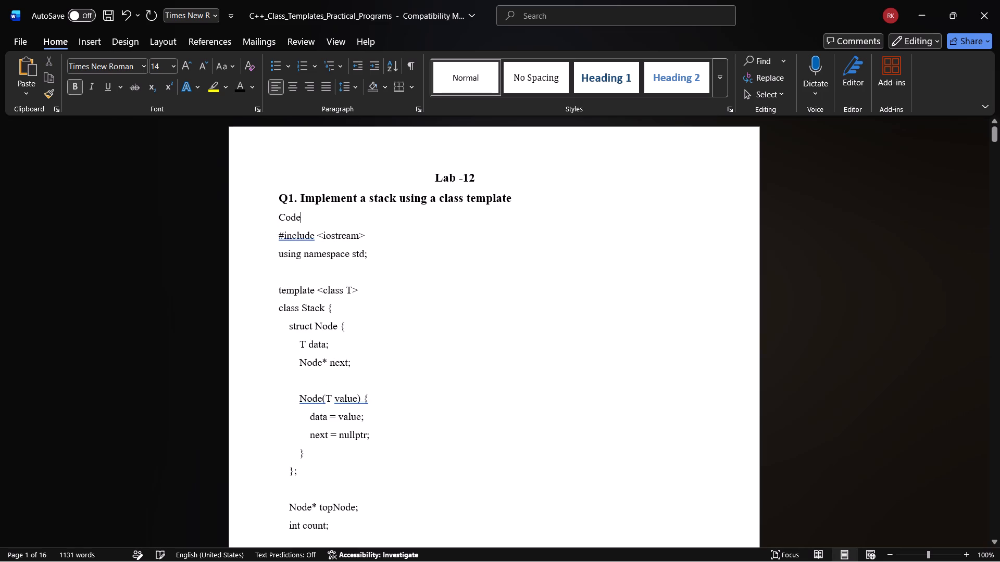
pyautogui.click(302, 224)
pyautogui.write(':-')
# Make the "Code:-" label bold and set its font size to 14.
pyautogui.moveTo(327, 223); pyautogui.dragTo(269, 219)
pyautogui.click(277, 195)
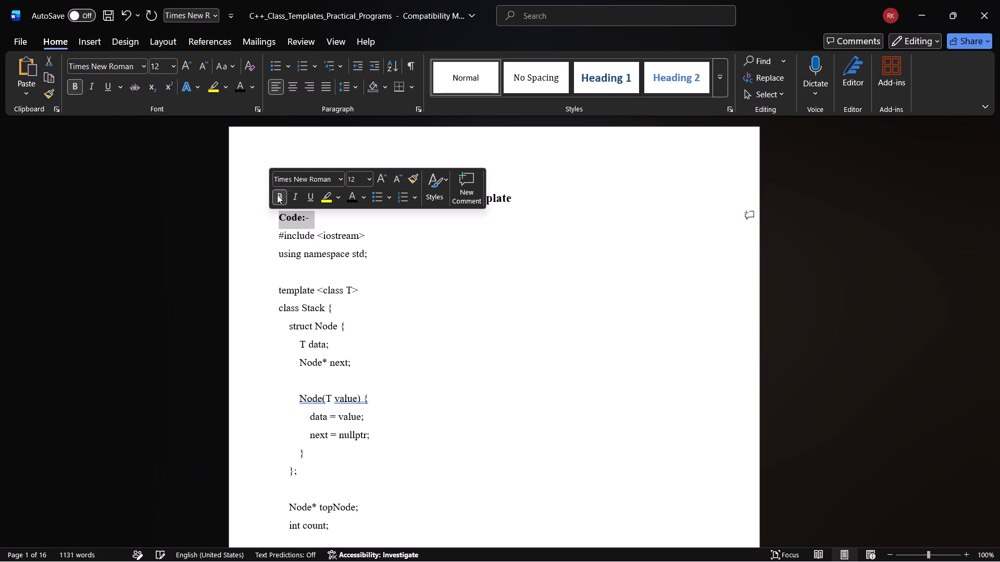
pyautogui.click(371, 180)
pyautogui.click(361, 271)
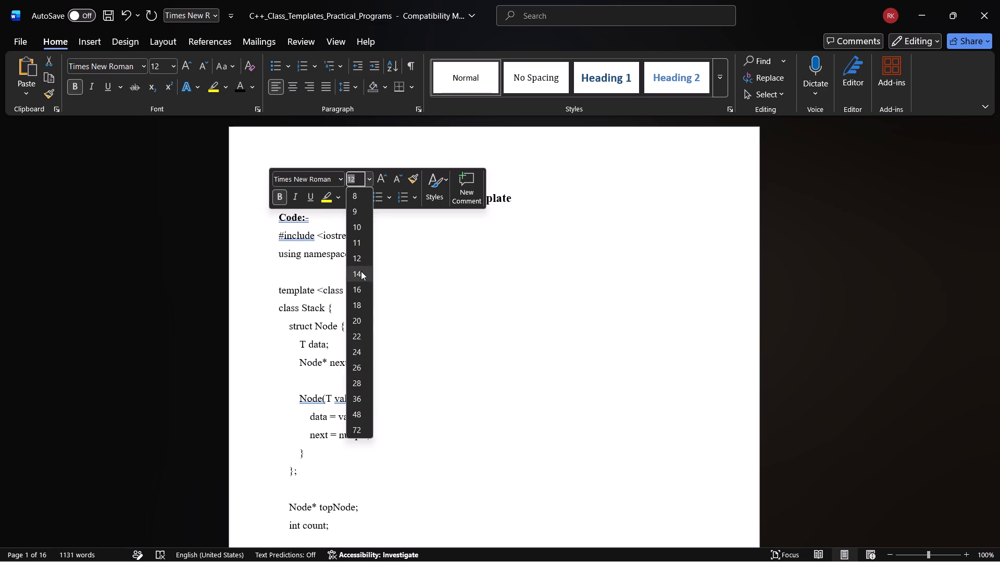
pyautogui.click(453, 318)
# Delete the blank lines above "template <class T>" and above the Node constructor in the stack program.
pyautogui.scroll(-1, 453, 318)
pyautogui.scroll(1, 453, 318)
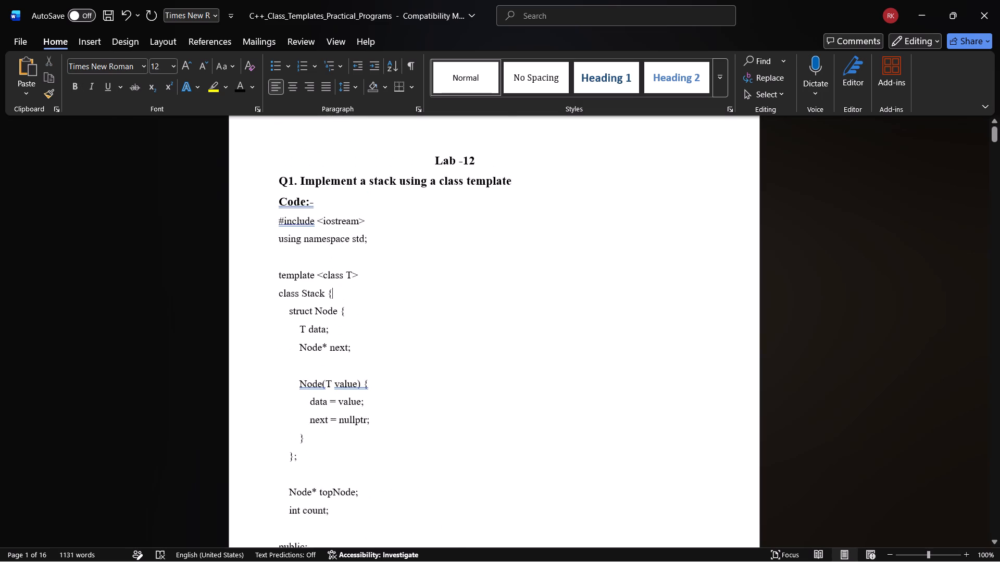
pyautogui.click(335, 273)
pyautogui.press('BackSpace')
pyautogui.press('BackSpace')
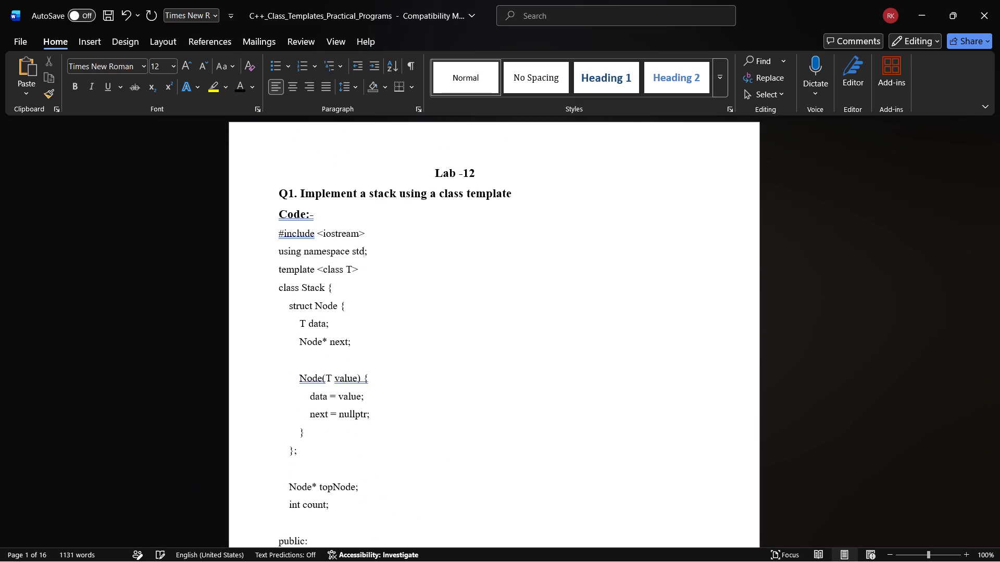
pyautogui.click(403, 343)
pyautogui.click(349, 355)
pyautogui.press('BackSpace')
pyautogui.press('BackSpace')
# Delete the blank lines above "Node* topNode;" and above "public:" in the Stack class.
pyautogui.scroll(-1, 349, 355)
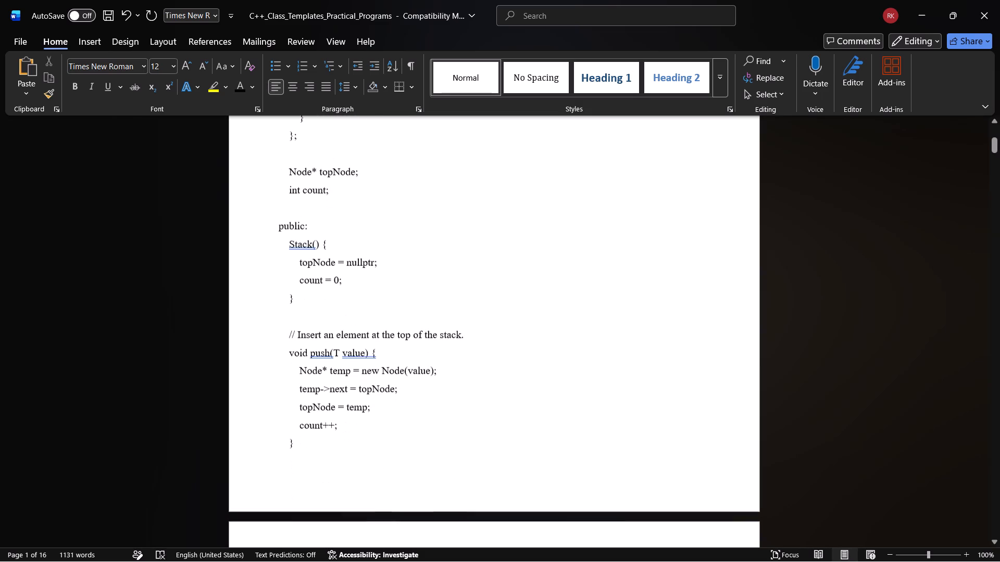
pyautogui.click(296, 150)
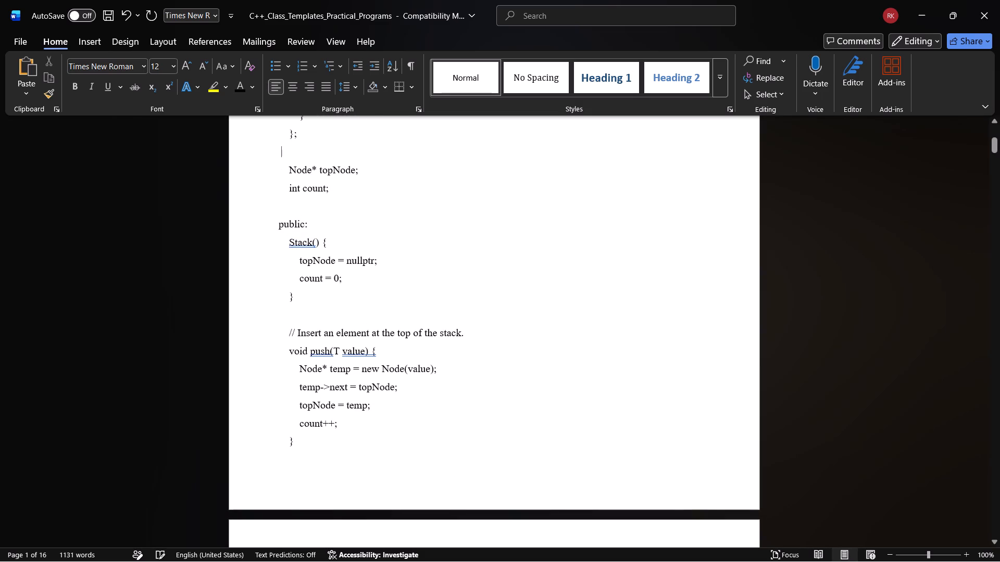
pyautogui.press('BackSpace')
pyautogui.press('BackSpace')
pyautogui.click(319, 185)
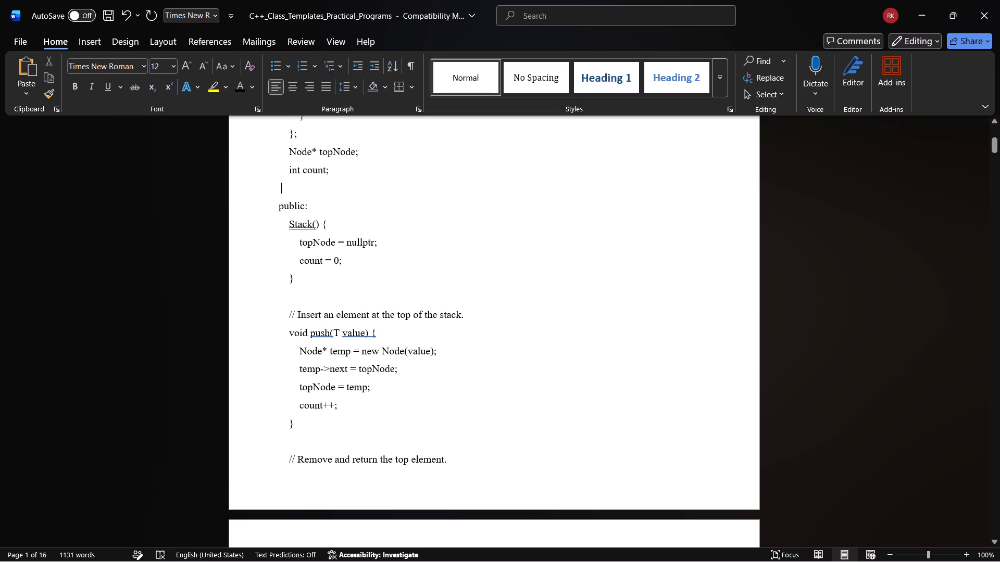
pyautogui.press('BackSpace')
pyautogui.press('BackSpace')
# Delete the comment lines above the push() and pop() functions together with the blank lines preceding them.
pyautogui.scroll(-1, 319, 185)
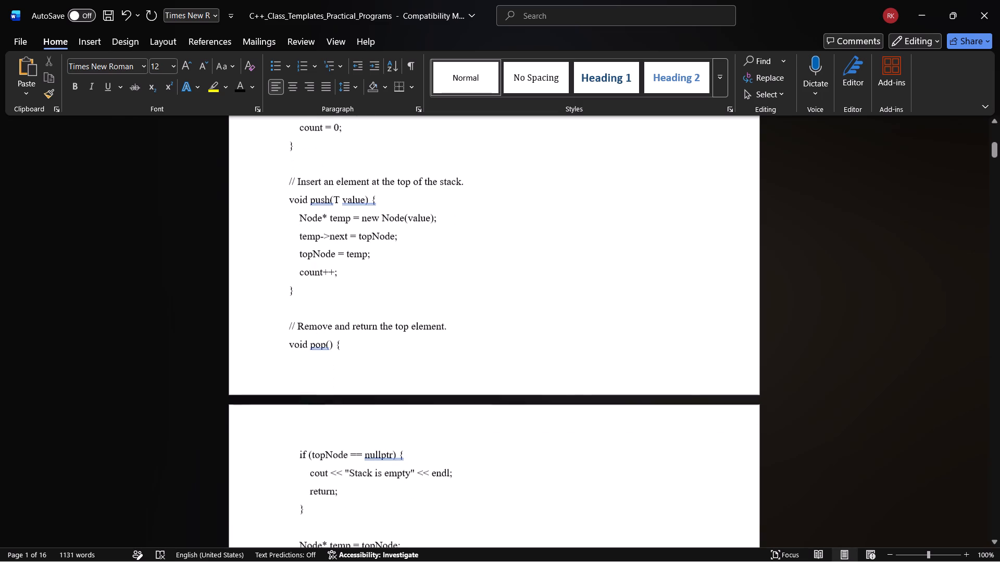
pyautogui.moveTo(466, 181); pyautogui.dragTo(277, 175)
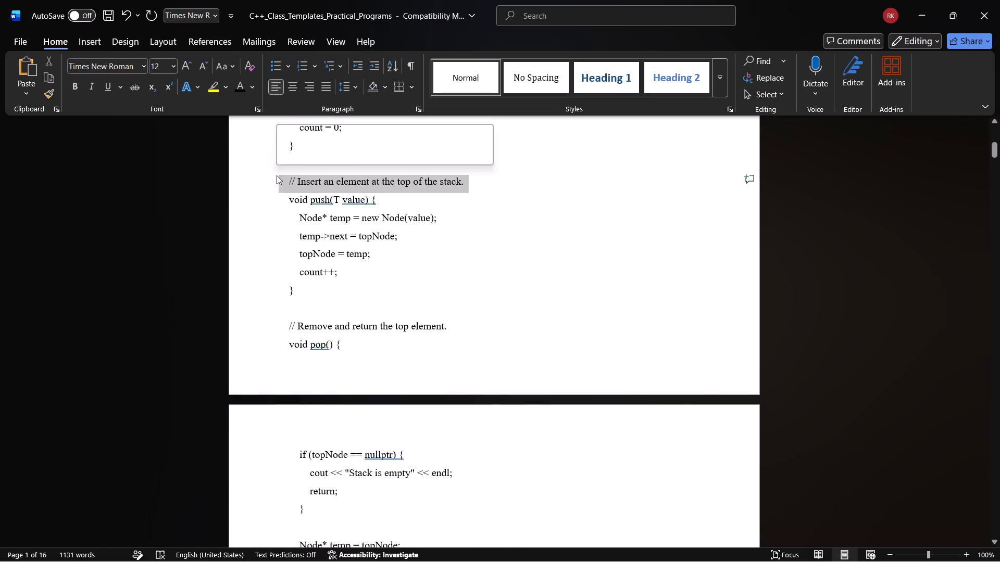
pyautogui.press('BackSpace')
pyautogui.press('BackSpace')
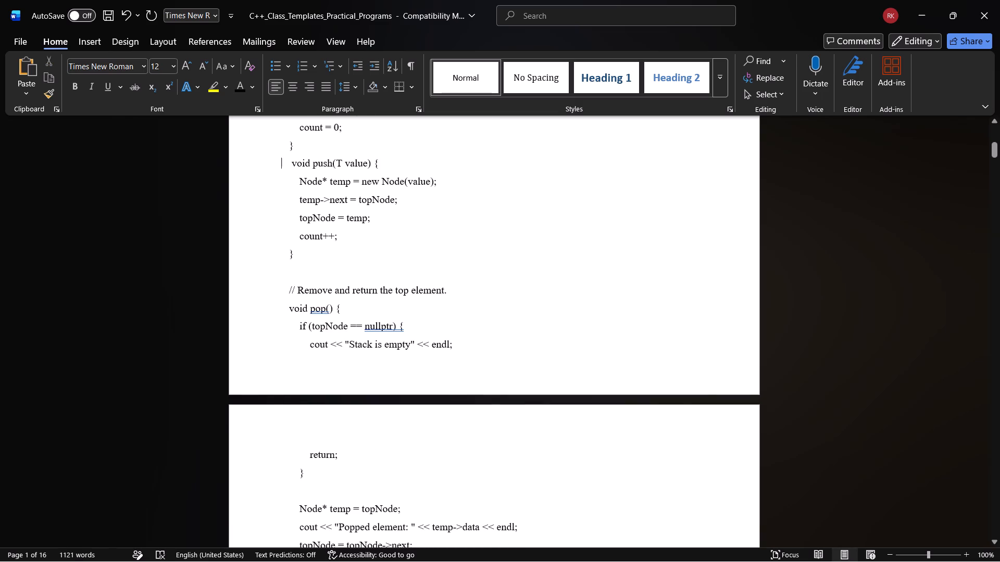
pyautogui.click(337, 283)
pyautogui.moveTo(456, 288); pyautogui.dragTo(293, 273)
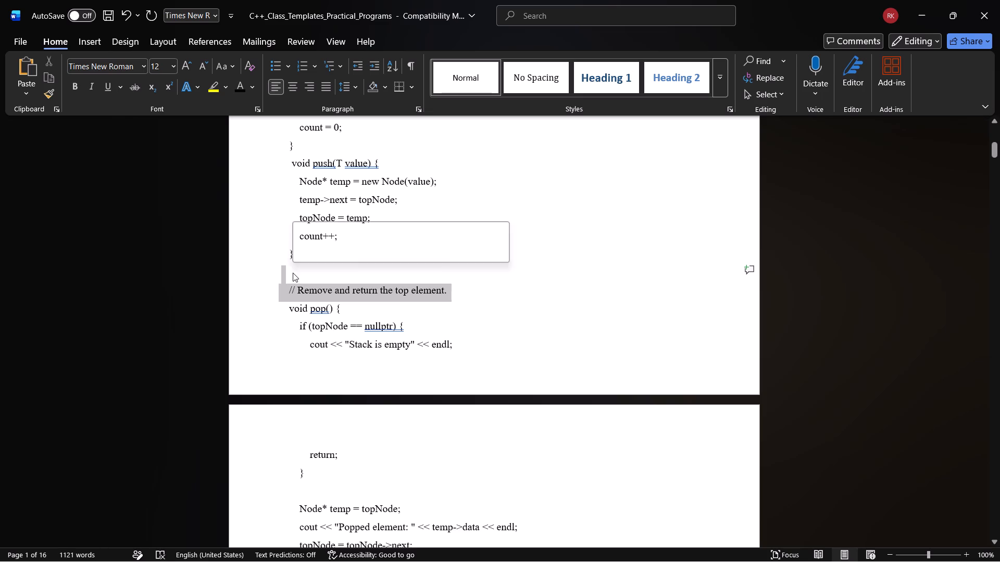
pyautogui.press('BackSpace')
pyautogui.press('BackSpace')
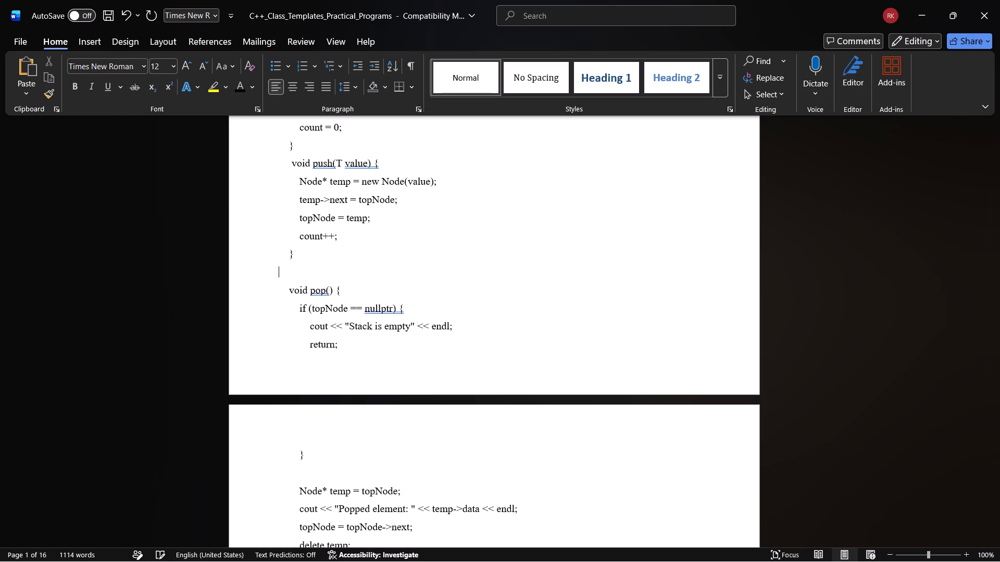
pyautogui.press('BackSpace')
# Remove the blank line above "Node* temp = topNode;" in the pop() function.
pyautogui.click(400, 354)
pyautogui.scroll(-1, 400, 354)
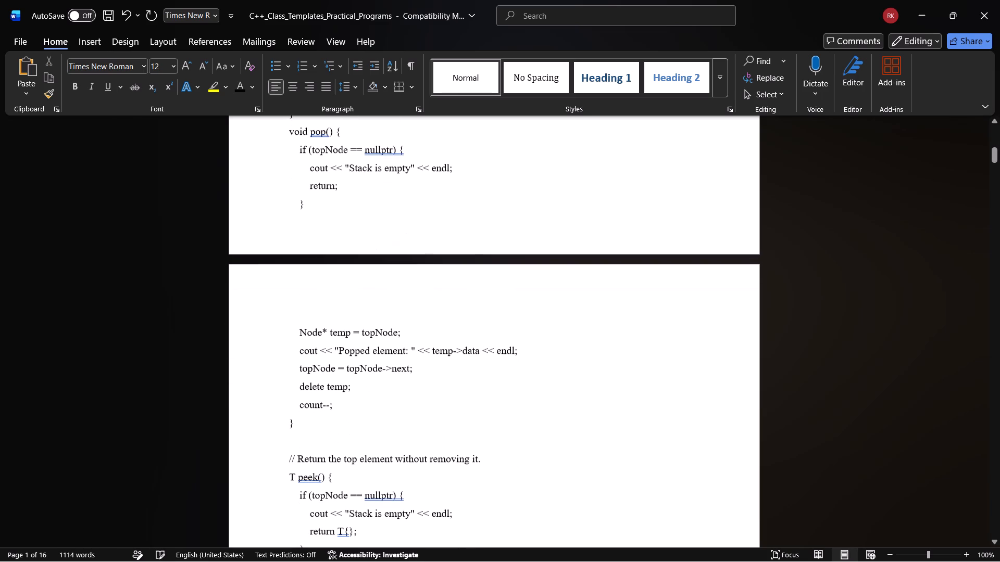
pyautogui.click(345, 301)
pyautogui.press('BackSpace')
pyautogui.press('BackSpace')
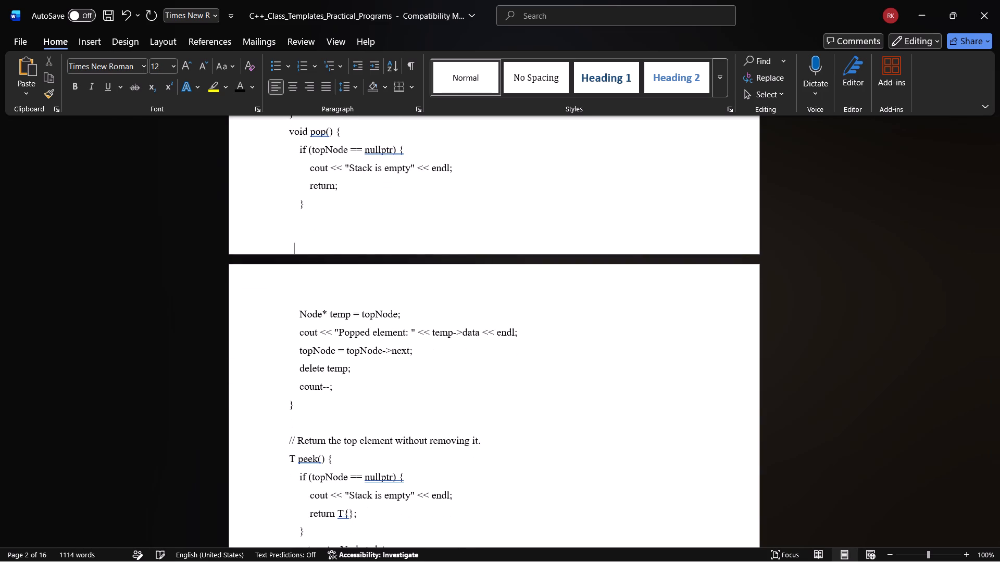
# Delete the comment "// Return the top element without removing it." above the peek() function.
pyautogui.scroll(-1, 407, 395)
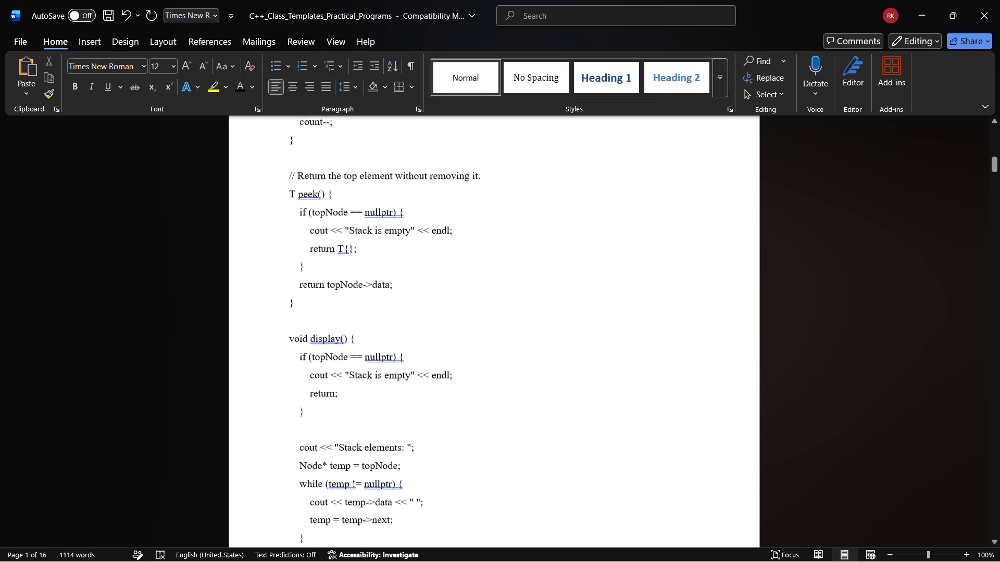
pyautogui.moveTo(485, 177); pyautogui.dragTo(251, 180)
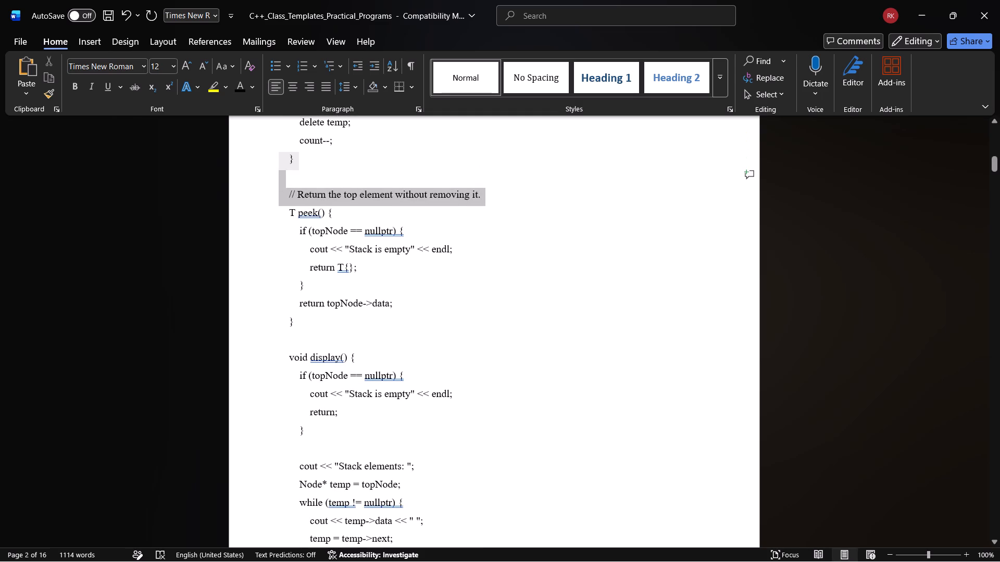
pyautogui.moveTo(251, 180); pyautogui.dragTo(251, 181)
pyautogui.press('BackSpace')
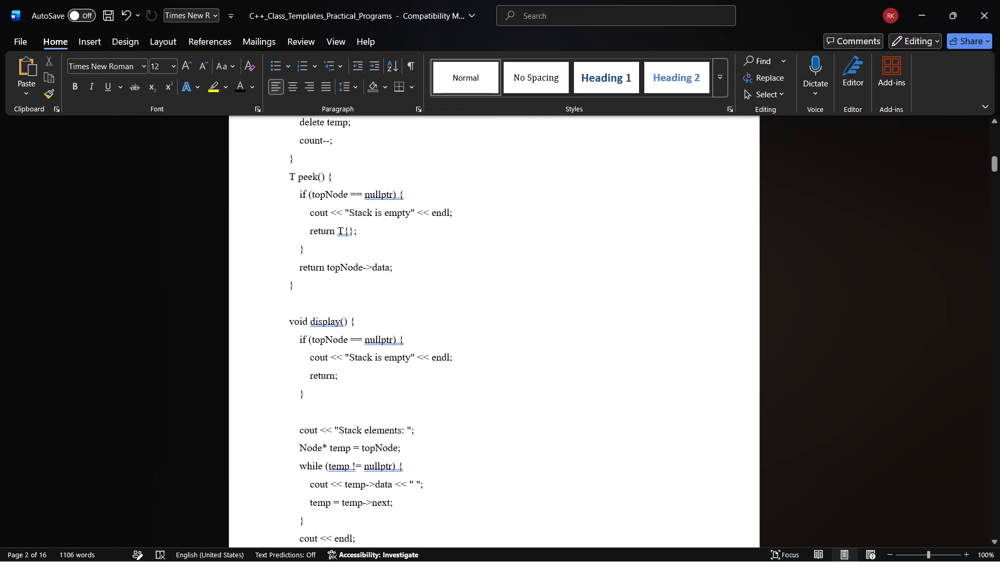
pyautogui.press('Return')
# Delete the blank line above the "Stack elements: " output statement in the display() function.
pyautogui.scroll(-1, 376, 337)
pyautogui.click(307, 352)
pyautogui.press('BackSpace')
pyautogui.press('BackSpace')
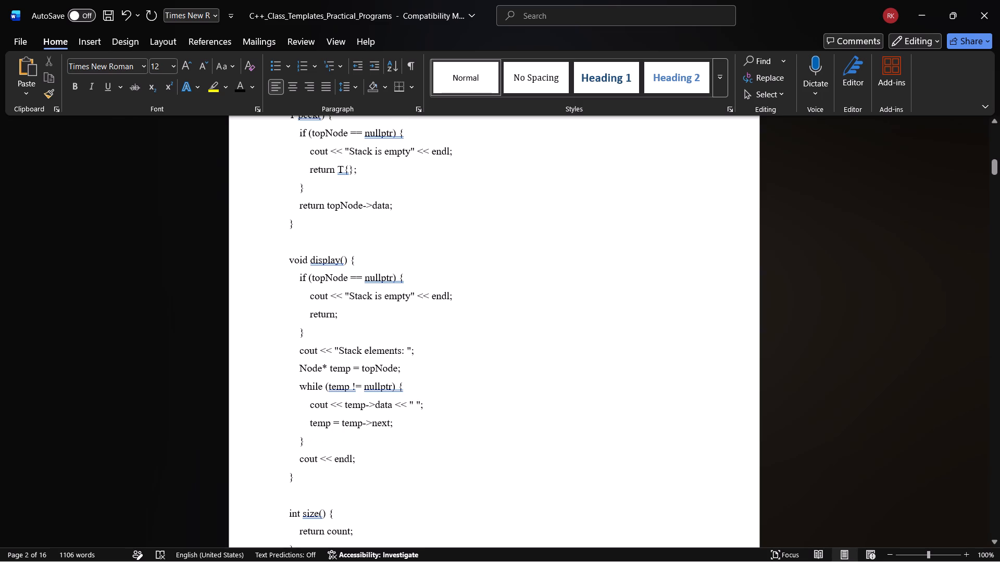
# Remove the blank lines above the ~Stack() destructor and the size() function in the Stack program.
pyautogui.scroll(-1, 301, 252)
pyautogui.scroll(-1, 323, 349)
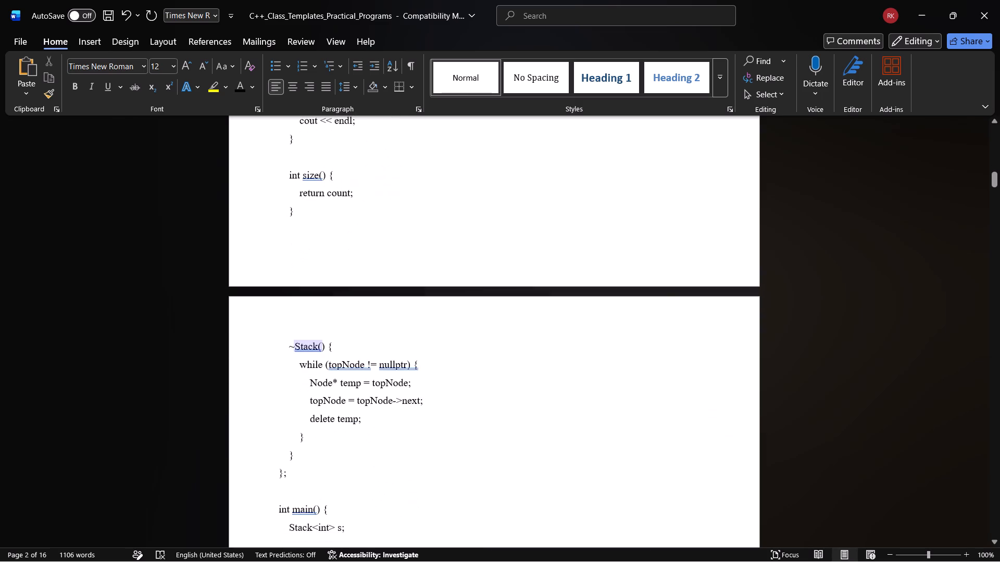
pyautogui.scroll(-1, 310, 301)
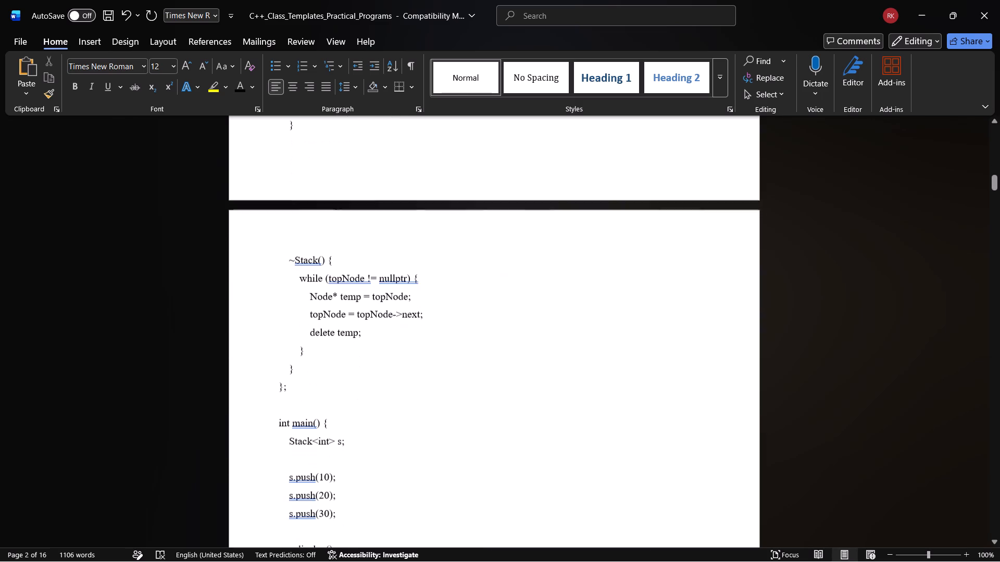
pyautogui.click(304, 236)
pyautogui.scroll(1, 304, 236)
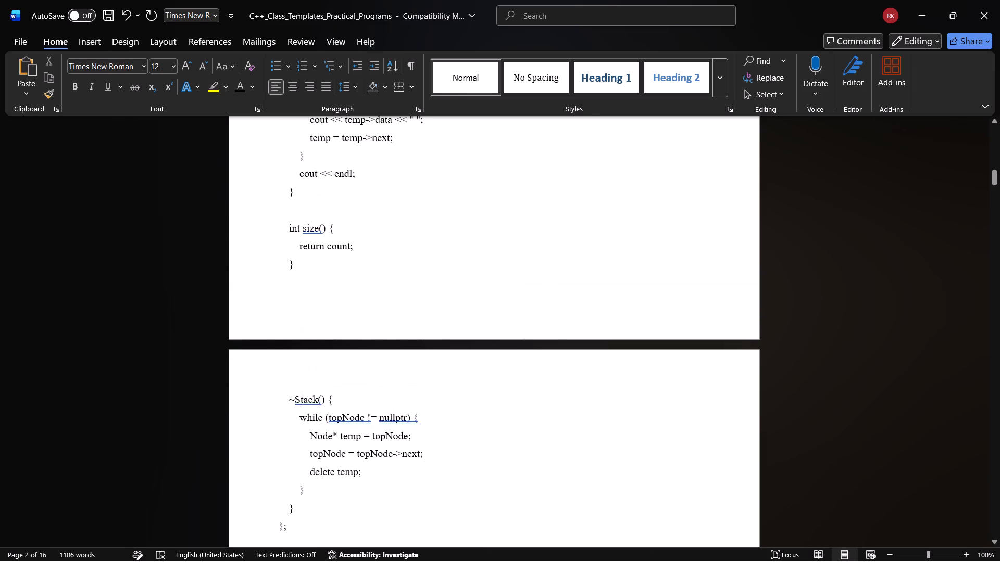
pyautogui.click(303, 277)
pyautogui.press('BackSpace')
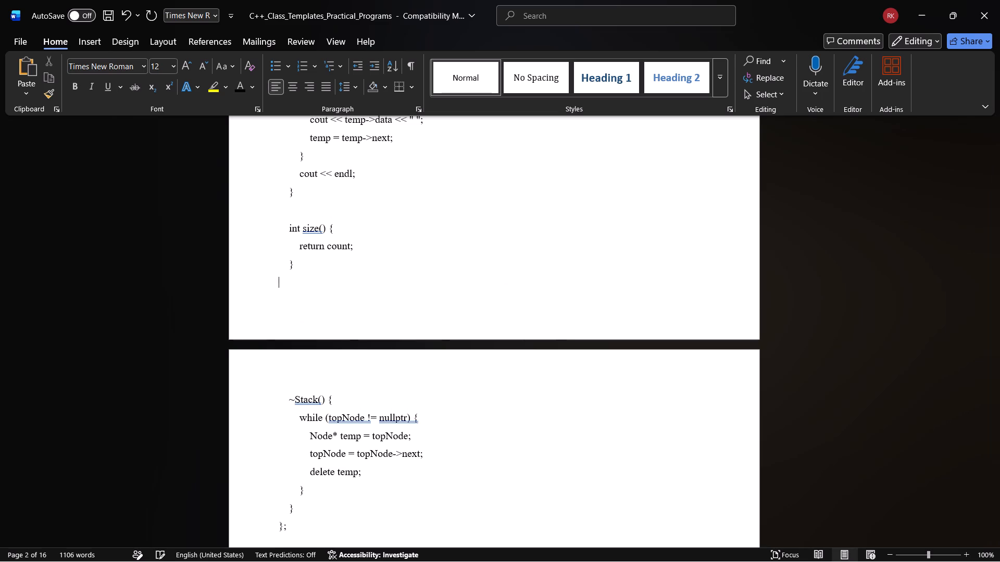
pyautogui.press('BackSpace')
pyautogui.click(310, 207)
pyautogui.press('BackSpace')
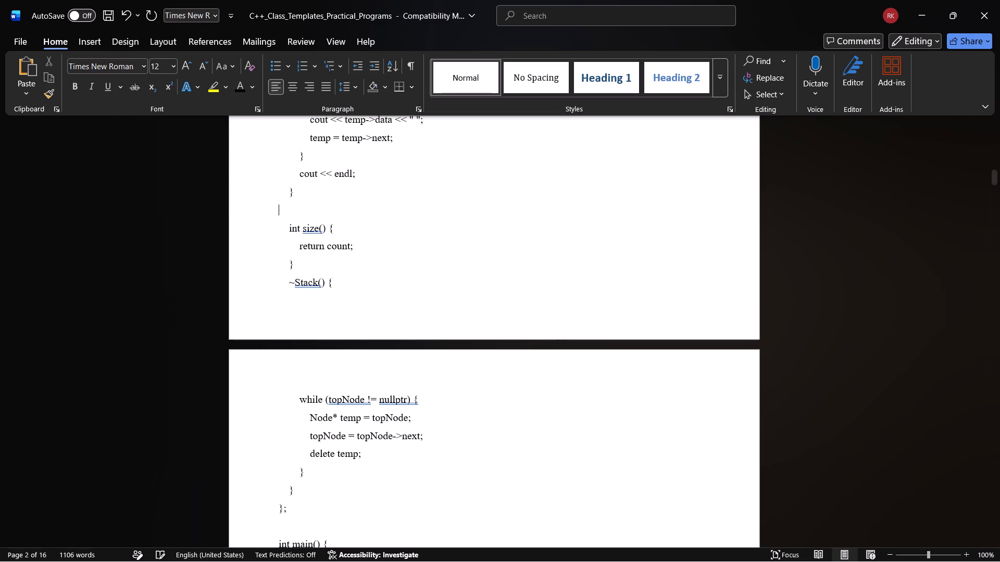
pyautogui.press('BackSpace')
# Delete the "Explanation" heading and its paragraph below the Stack program's code.
pyautogui.scroll(1, 310, 207)
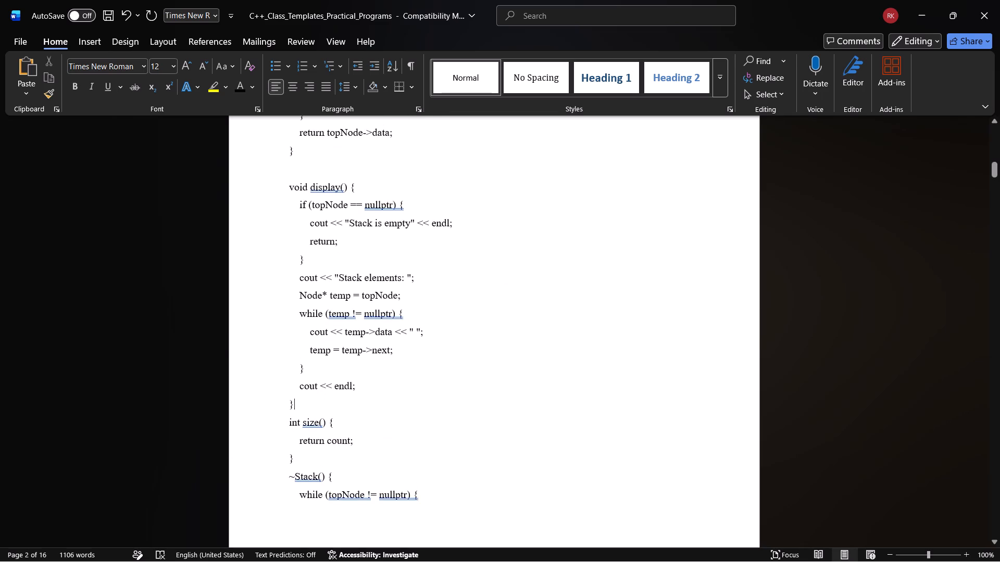
pyautogui.scroll(2, 318, 263)
pyautogui.scroll(-8, 318, 263)
pyautogui.scroll(1, 318, 263)
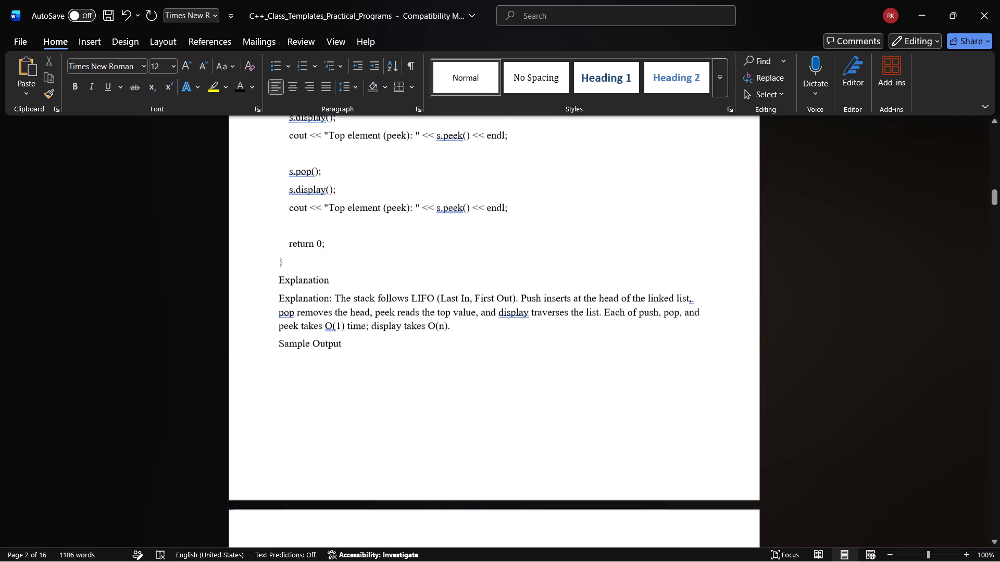
pyautogui.moveTo(379, 343); pyautogui.dragTo(281, 291)
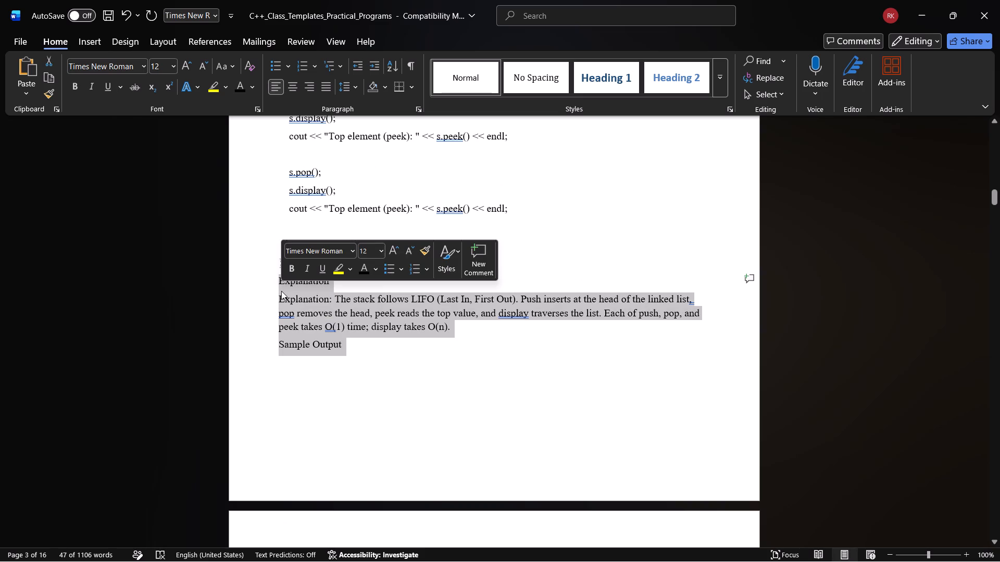
pyautogui.click(420, 368)
pyautogui.moveTo(466, 324); pyautogui.dragTo(263, 298)
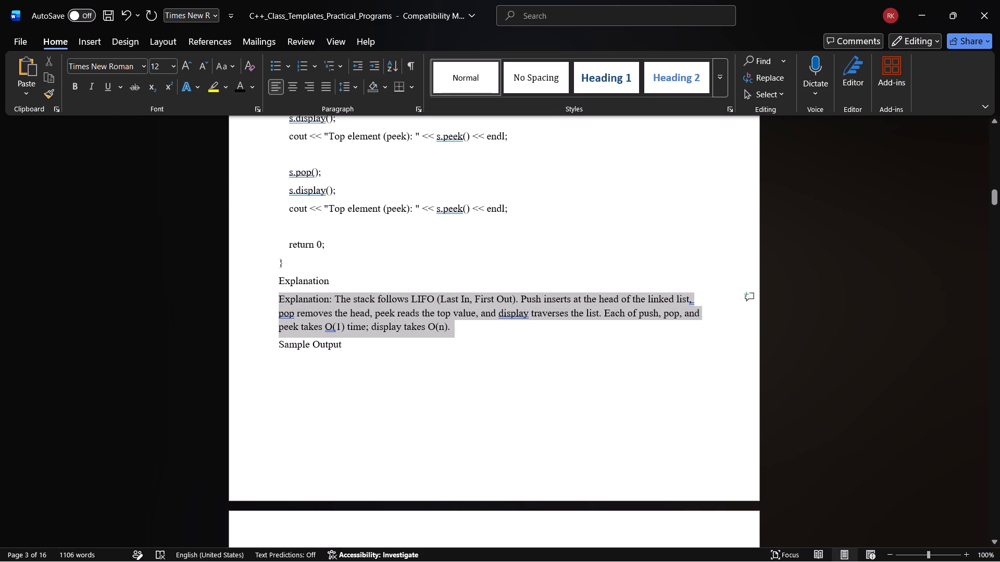
pyautogui.moveTo(263, 298); pyautogui.dragTo(266, 281)
pyautogui.press('BackSpace')
# Shorten the Stack program's "Sample Output" label to "Output".
pyautogui.click(308, 283)
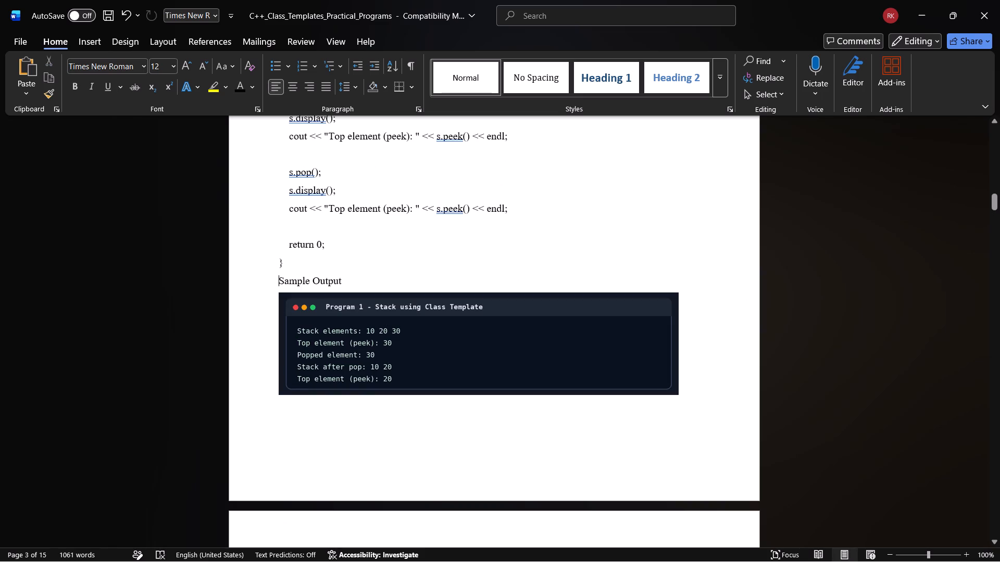
pyautogui.press('Right')
pyautogui.press('BackSpace')
pyautogui.press('BackSpace')
pyautogui.press('BackSpace')
pyautogui.press('BackSpace')
pyautogui.press('BackSpace')
pyautogui.press('BackSpace')
pyautogui.press('BackSpace')
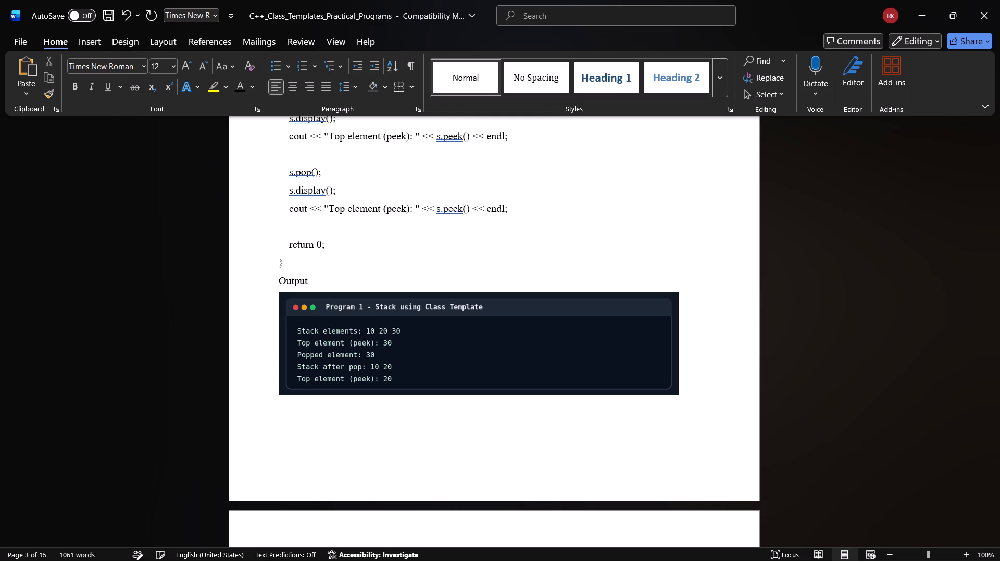
# Make the Stack program's "Output" label bold at size 14 and append ":-" to it.
pyautogui.moveTo(366, 277); pyautogui.dragTo(277, 278)
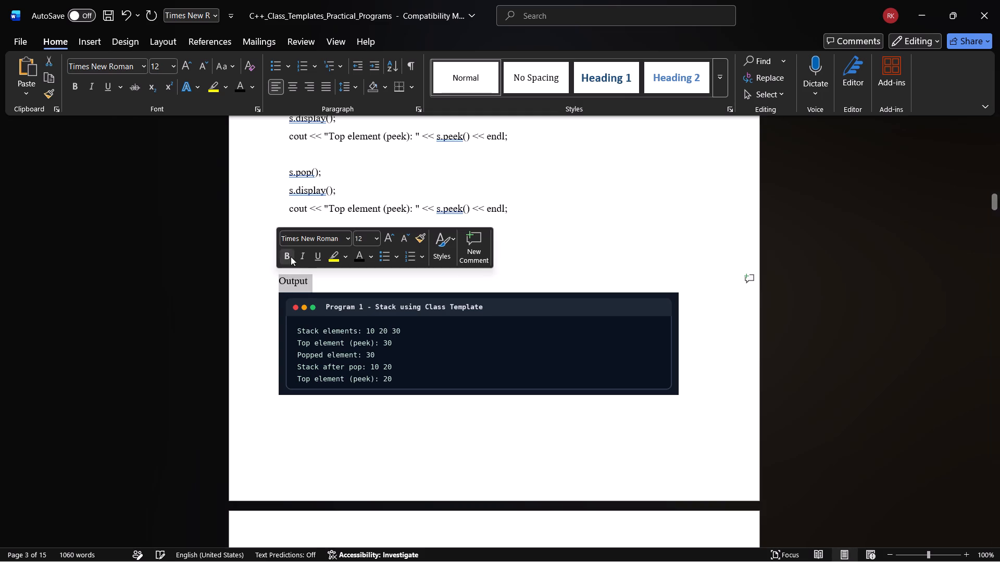
pyautogui.click(285, 251)
pyautogui.click(376, 231)
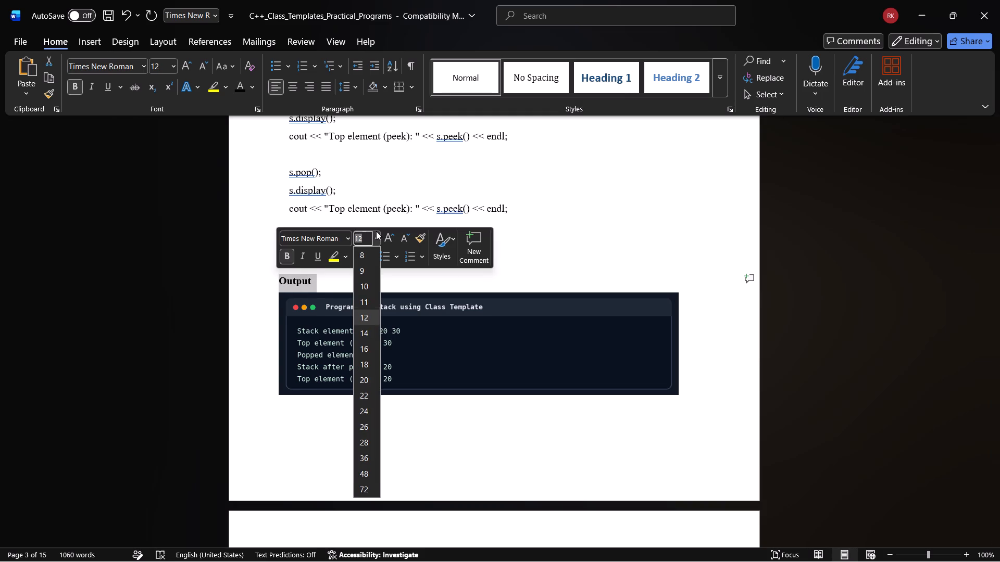
pyautogui.click(370, 331)
pyautogui.click(333, 288)
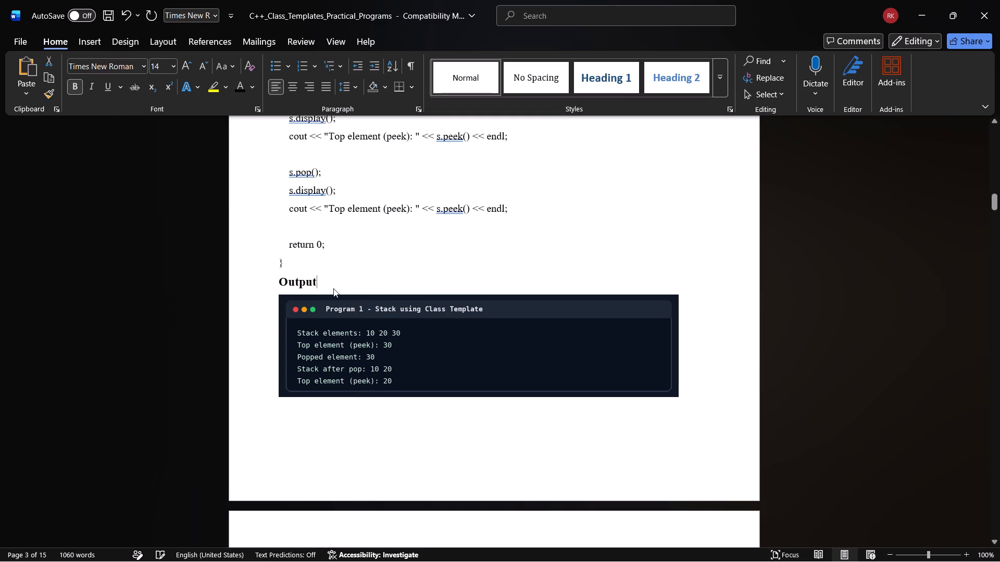
pyautogui.click(333, 288)
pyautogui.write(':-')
# Shrink the Stack program's output image proportionally to about two thirds of its width.
pyautogui.click(389, 339)
pyautogui.moveTo(678, 399); pyautogui.dragTo(552, 346)
pyautogui.click(553, 407)
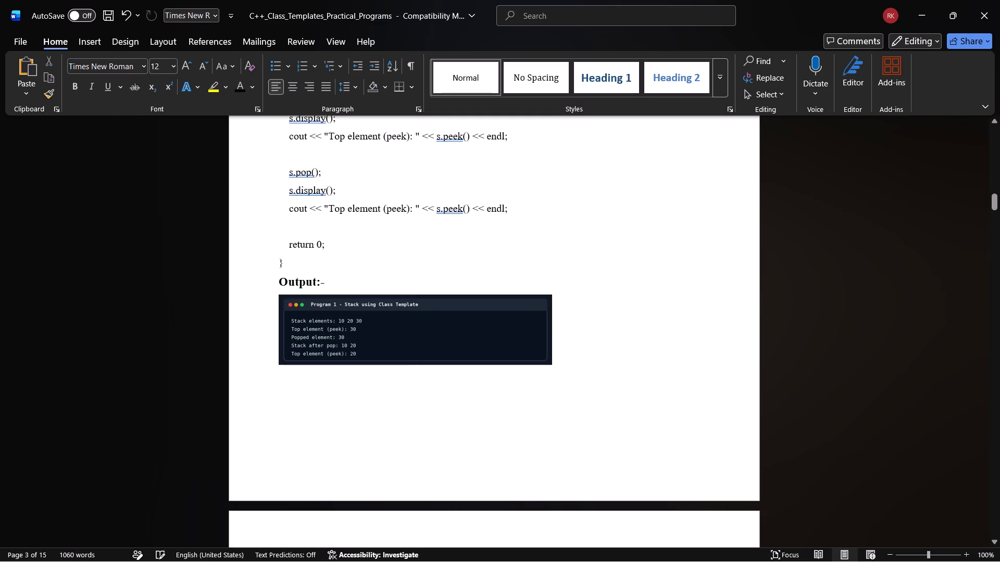
pyautogui.moveTo(553, 407); pyautogui.dragTo(527, 311)
pyautogui.click(467, 224)
# Remove the blank lines in the Stack program's main() above s.push(10), the first s.display() and s.pop().
pyautogui.scroll(1, 467, 224)
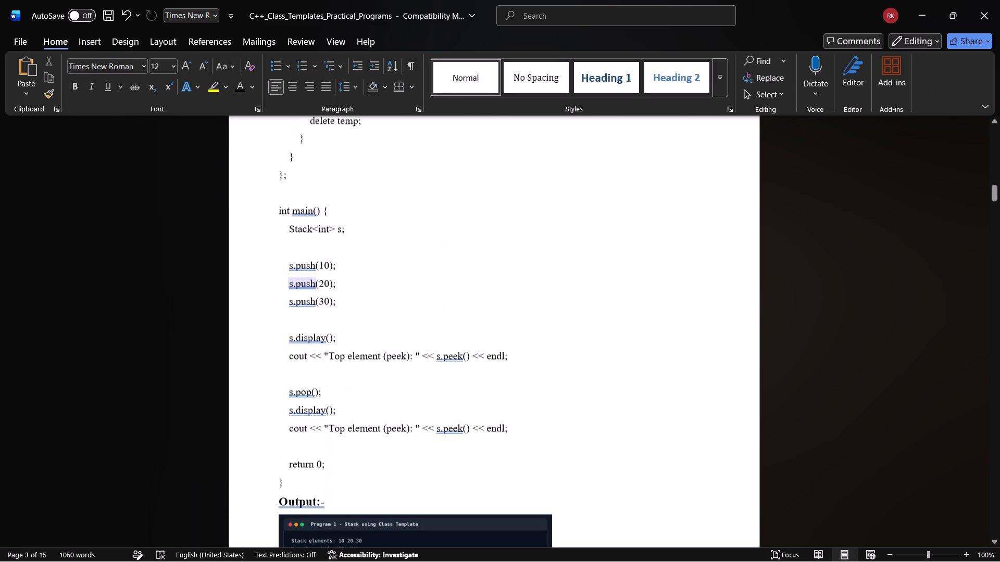
pyautogui.click(298, 250)
pyautogui.press('BackSpace')
pyautogui.press('BackSpace')
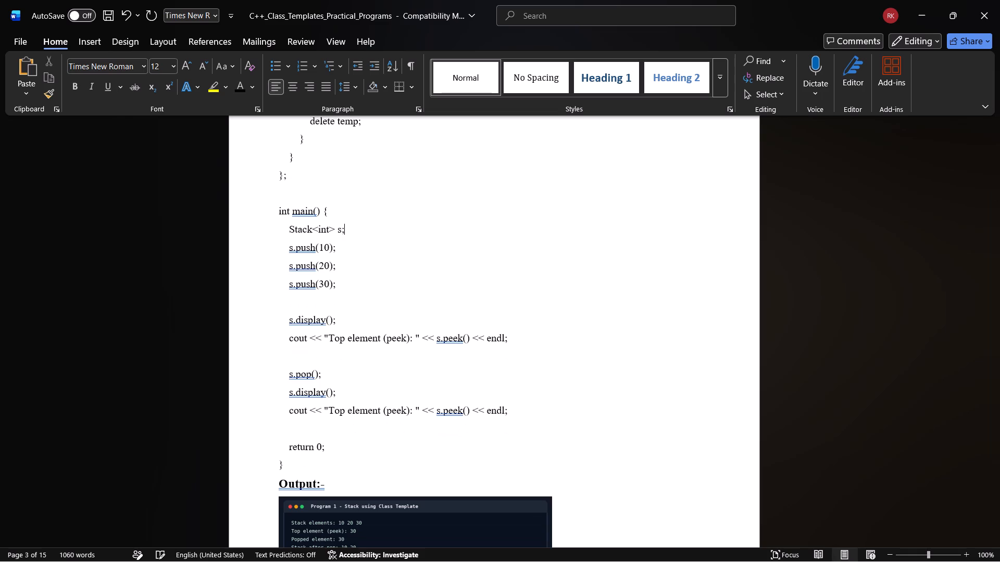
pyautogui.click(306, 299)
pyautogui.press('BackSpace')
pyautogui.press('BackSpace')
pyautogui.click(318, 343)
pyautogui.press('BackSpace')
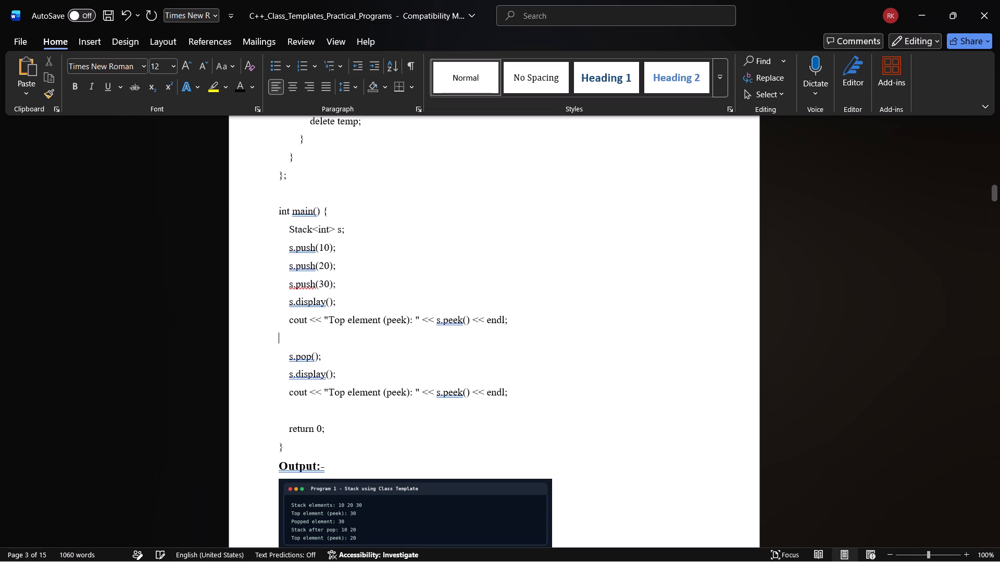
pyautogui.press('BackSpace')
# Make the circular queue question heading bold at size 14 and prefix its number with "Q".
pyautogui.scroll(-5, 406, 433)
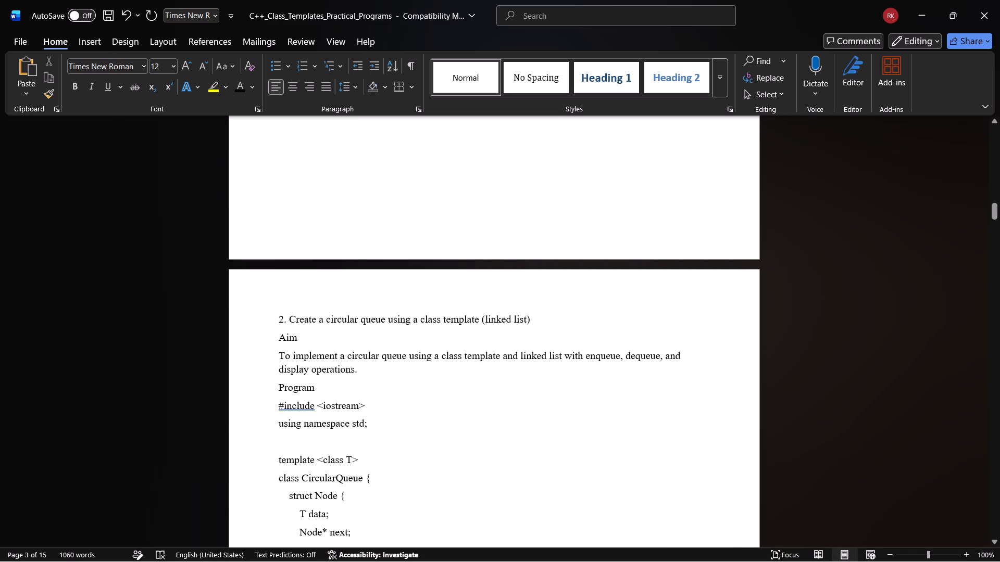
pyautogui.moveTo(545, 314); pyautogui.dragTo(240, 313)
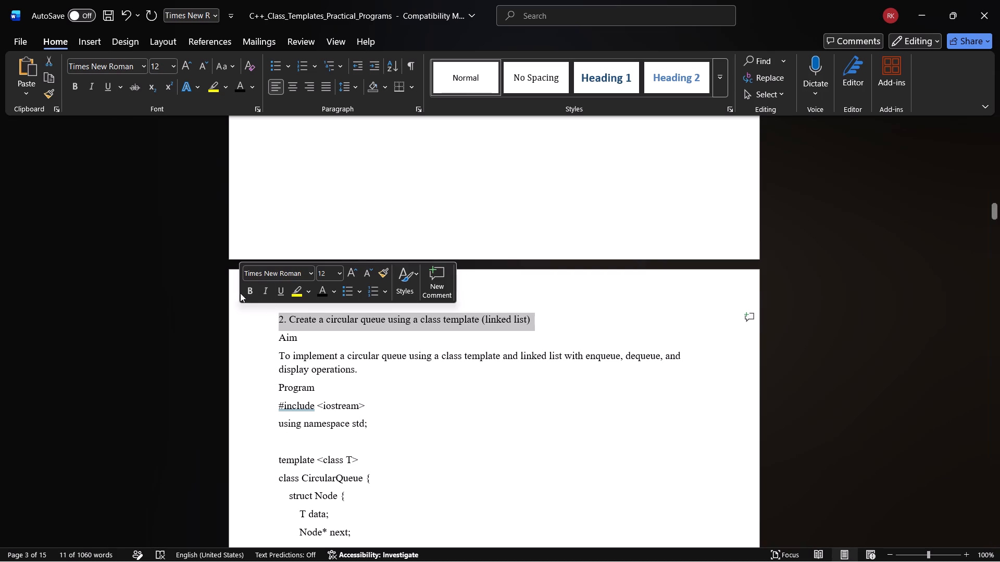
pyautogui.click(245, 293)
pyautogui.click(342, 276)
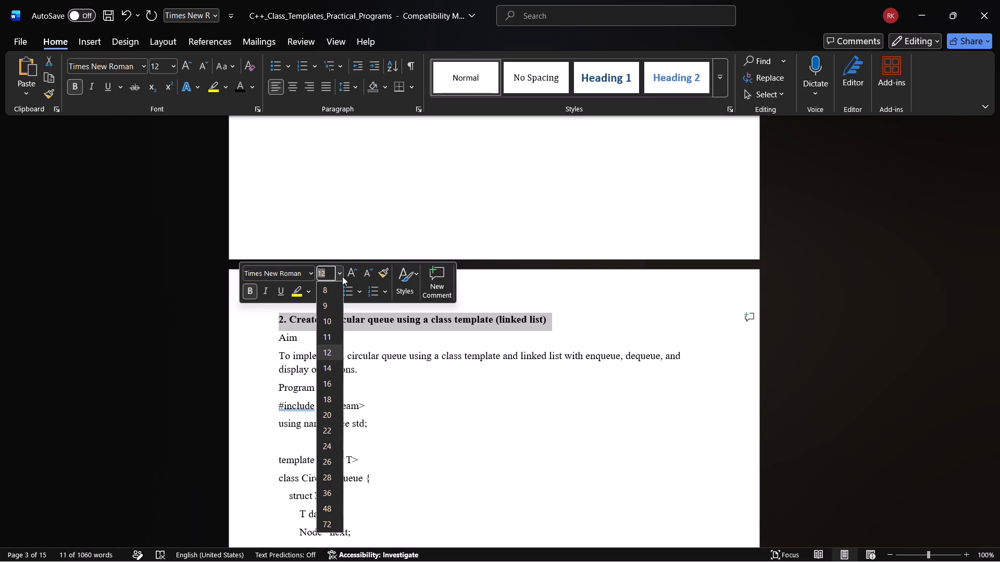
pyautogui.click(340, 368)
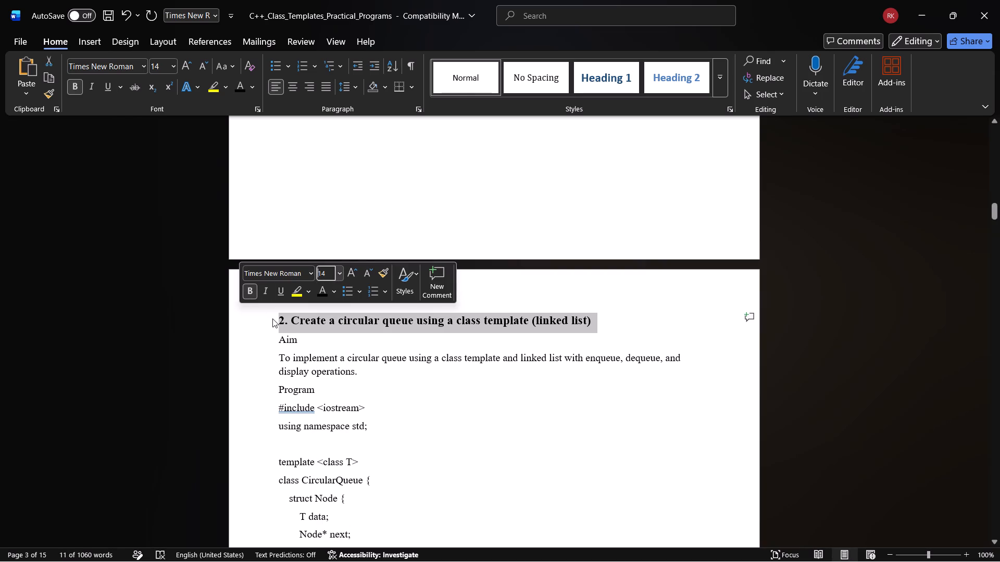
pyautogui.click(272, 318)
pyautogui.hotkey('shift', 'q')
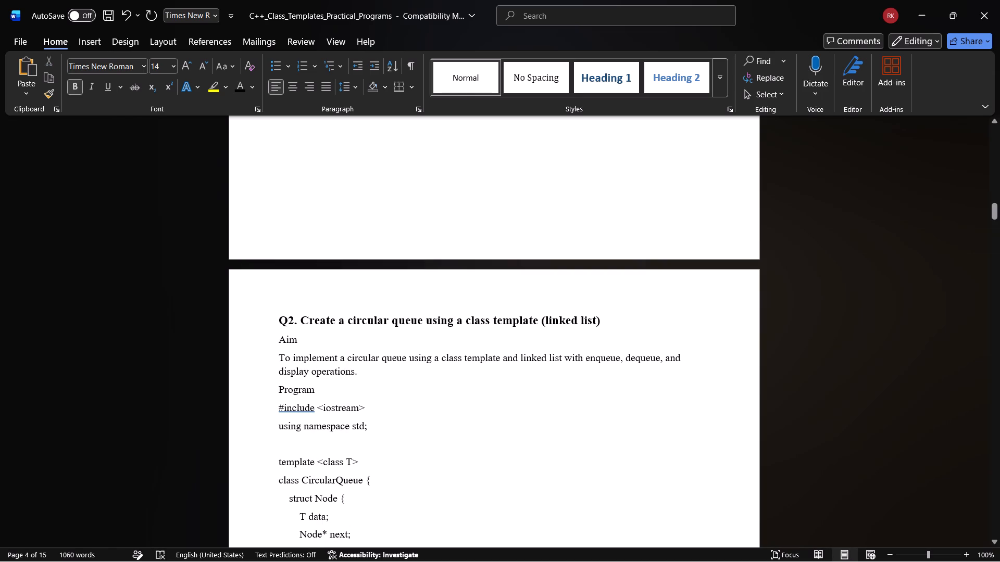
# Delete the "Aim" heading and its paragraph under the Q2 circular queue heading.
pyautogui.click(308, 344)
pyautogui.moveTo(356, 376); pyautogui.dragTo(264, 343)
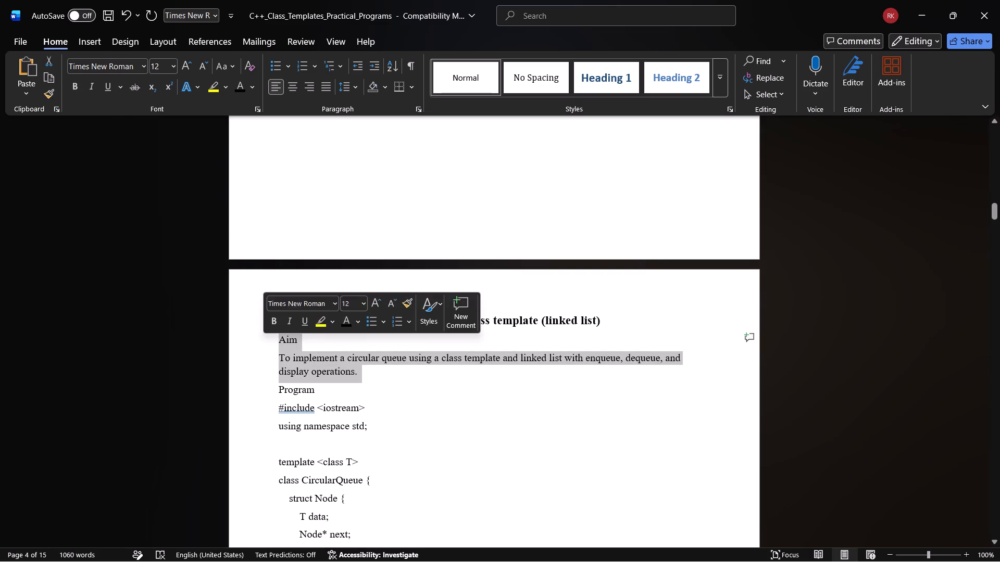
pyautogui.press('BackSpace')
# Replace the "Program" label under the Q2 heading with "Code:-".
pyautogui.click(319, 340)
pyautogui.press('BackSpace')
pyautogui.press('BackSpace')
pyautogui.press('BackSpace')
pyautogui.press('BackSpace')
pyautogui.press('BackSpace')
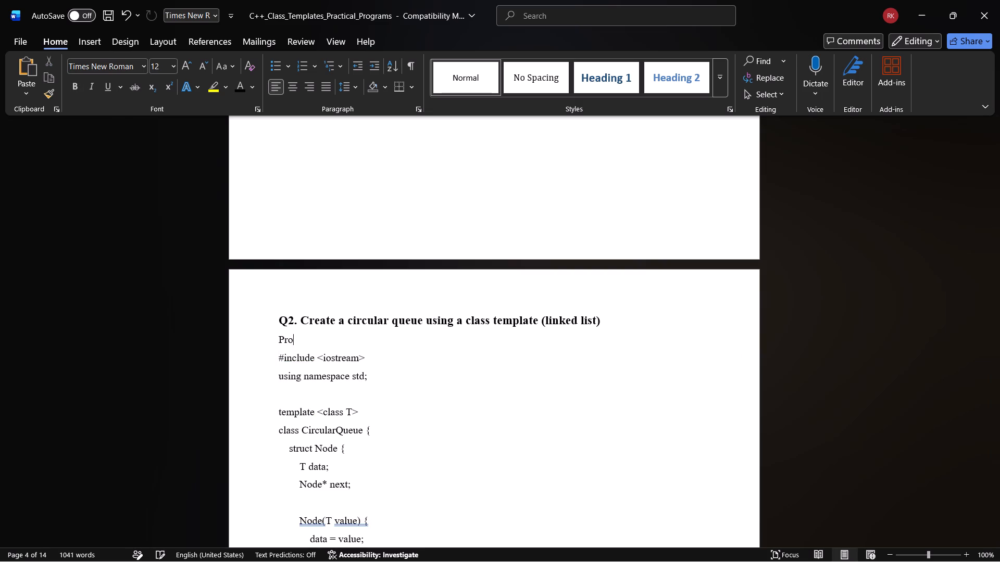
pyautogui.press('BackSpace')
pyautogui.press('BackSpace')
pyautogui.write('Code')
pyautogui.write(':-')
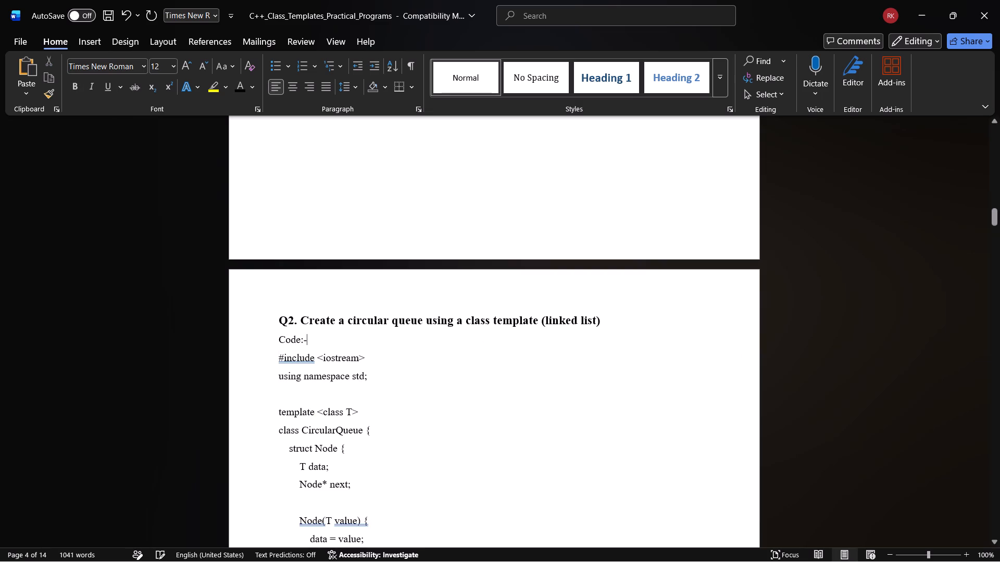
# Format the "Code:-" label under the Q2 heading as bold, size 14.
pyautogui.moveTo(321, 336); pyautogui.dragTo(272, 344)
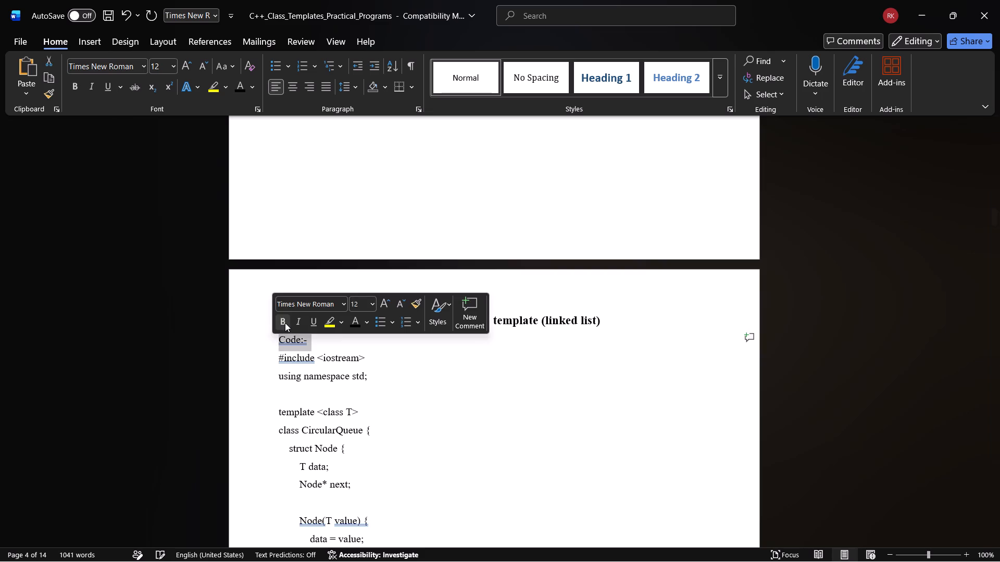
pyautogui.click(285, 323)
pyautogui.click(372, 304)
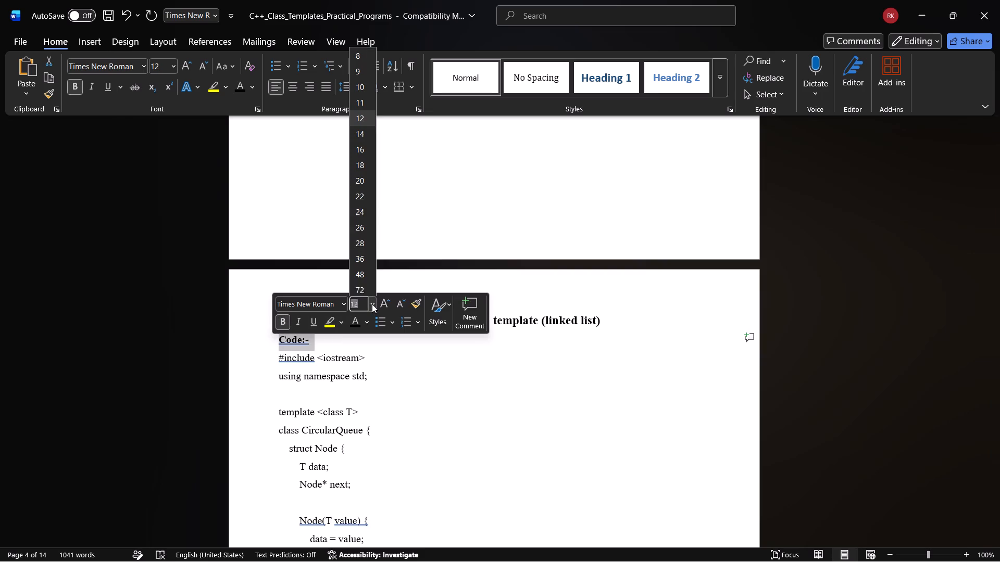
pyautogui.click(362, 131)
pyautogui.click(554, 426)
# Remove the blank line above "public:" in the CircularQueue class.
pyautogui.scroll(-4, 419, 376)
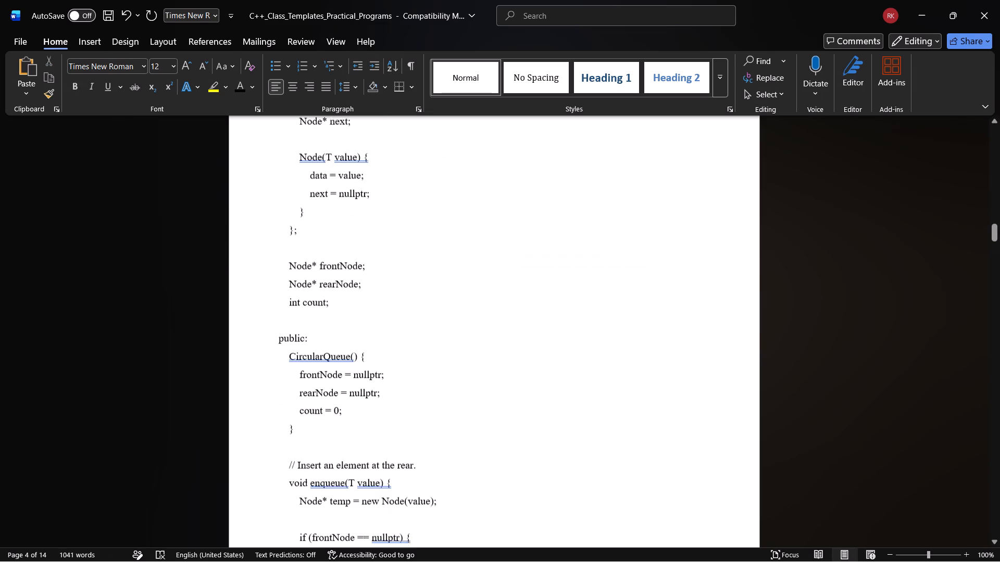
pyautogui.click(326, 313)
pyautogui.press('BackSpace')
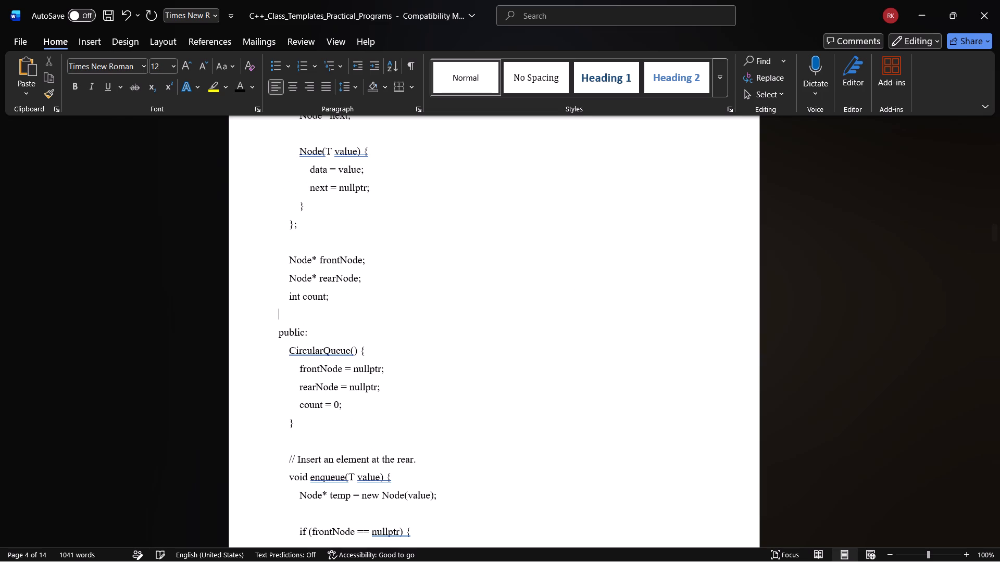
pyautogui.press('BackSpace')
# Delete the "// Insert an element at the rear." comment above enqueue, keeping a single blank line before the function.
pyautogui.scroll(-1, 338, 394)
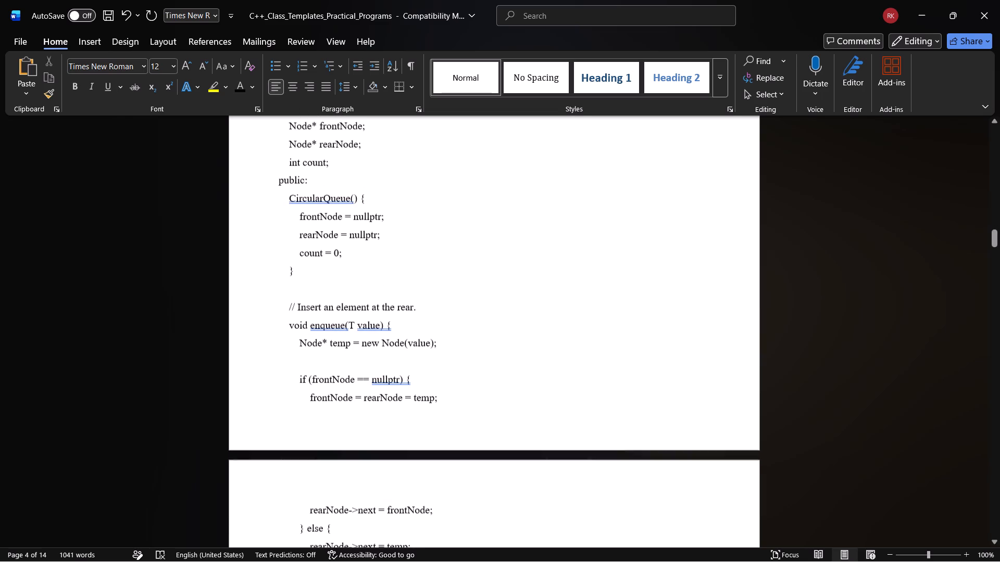
pyautogui.moveTo(428, 310); pyautogui.dragTo(291, 313)
pyautogui.press('BackSpace')
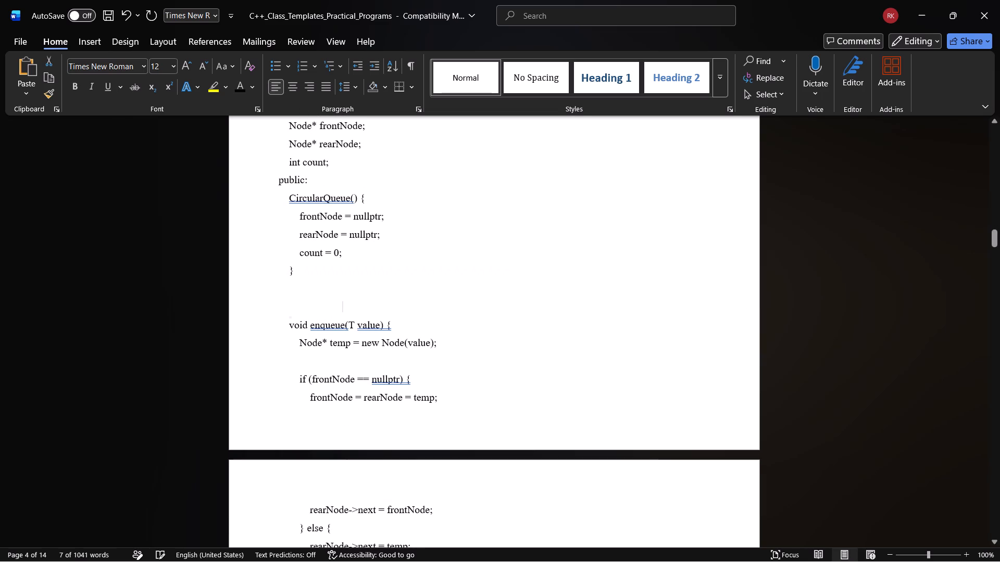
pyautogui.press('BackSpace')
pyautogui.press('BackSpace')
pyautogui.press('BackSpace')
pyautogui.press('BackSpace')
pyautogui.press('BackSpace')
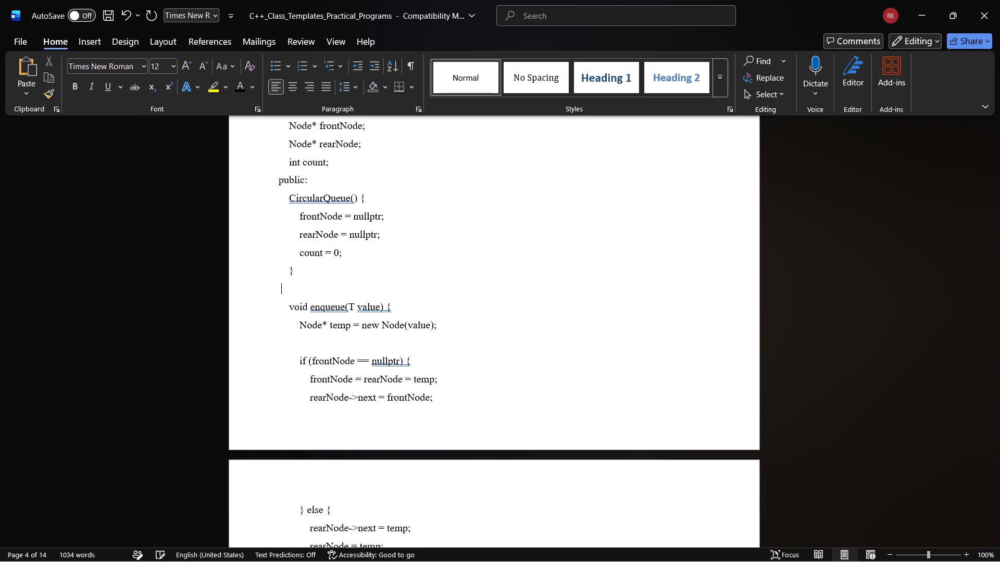
pyautogui.press('BackSpace')
pyautogui.press('BackSpace')
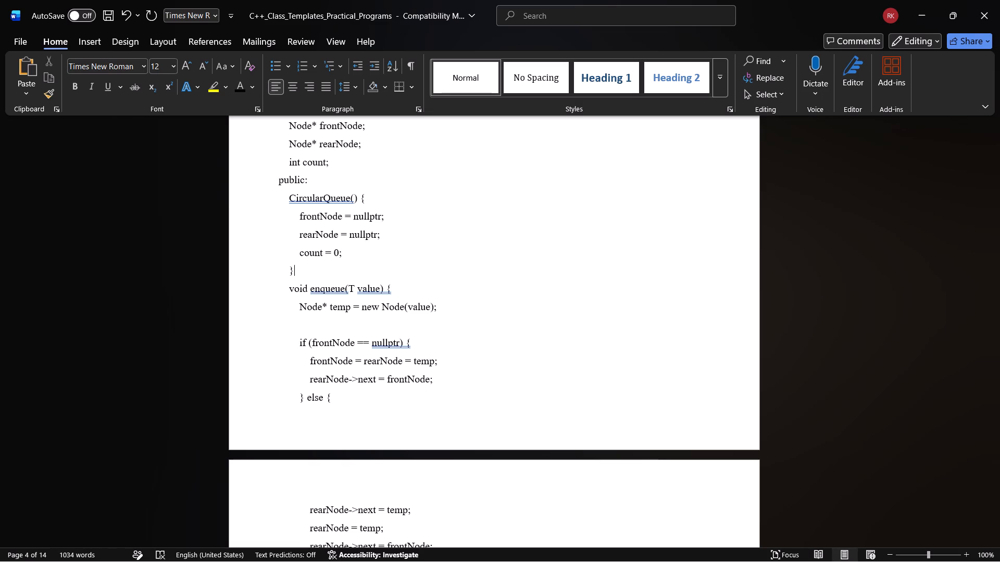
pyautogui.press('Return')
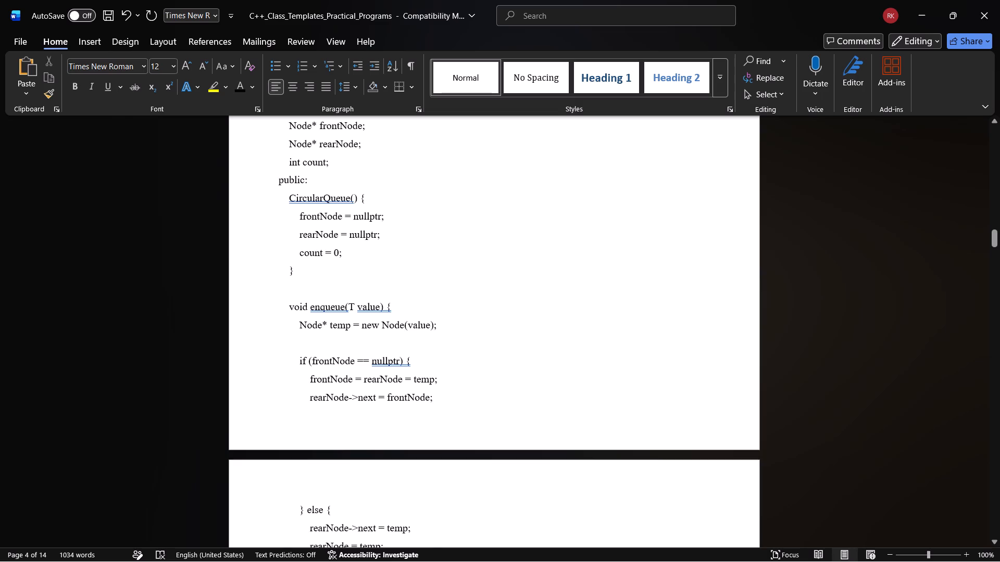
# Remove the blank line above "count++;" in the enqueue function.
pyautogui.scroll(-2, 436, 402)
pyautogui.click(359, 410)
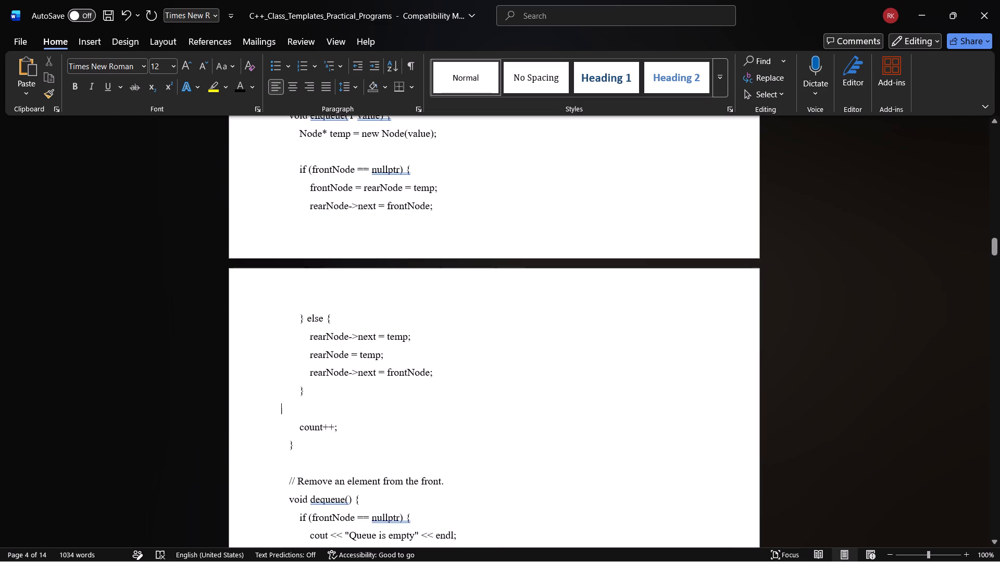
pyautogui.press('BackSpace')
pyautogui.press('BackSpace')
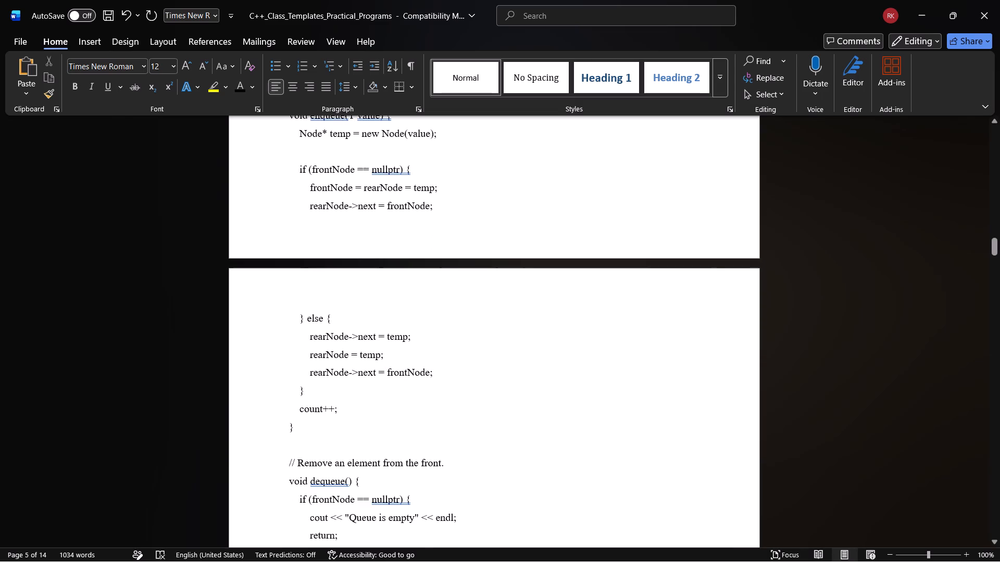
# Delete the "// Remove an element from the front." comment above dequeue, keeping a single blank line before the function.
pyautogui.moveTo(453, 458); pyautogui.dragTo(317, 445)
pyautogui.press('BackSpace')
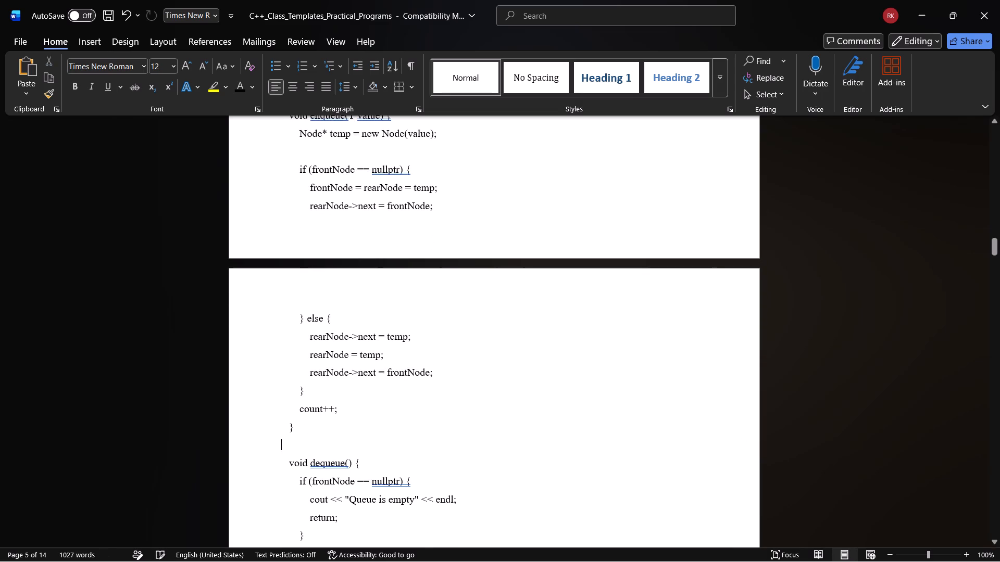
pyautogui.press('BackSpace')
pyautogui.press('BackSpace')
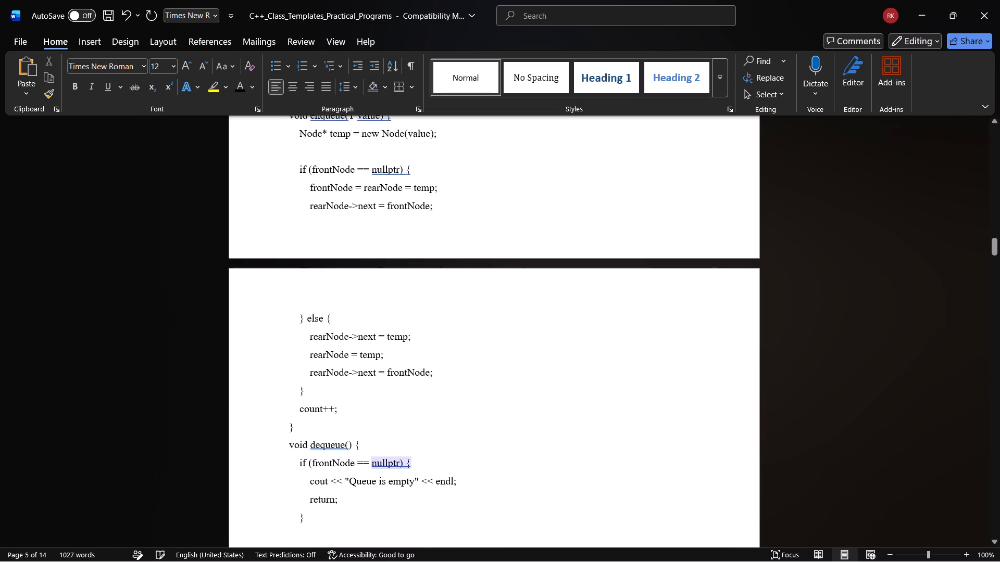
pyautogui.press('Return')
# Remove the blank line above "if (frontNode == rearNode)" in the dequeue function.
pyautogui.scroll(-3, 439, 479)
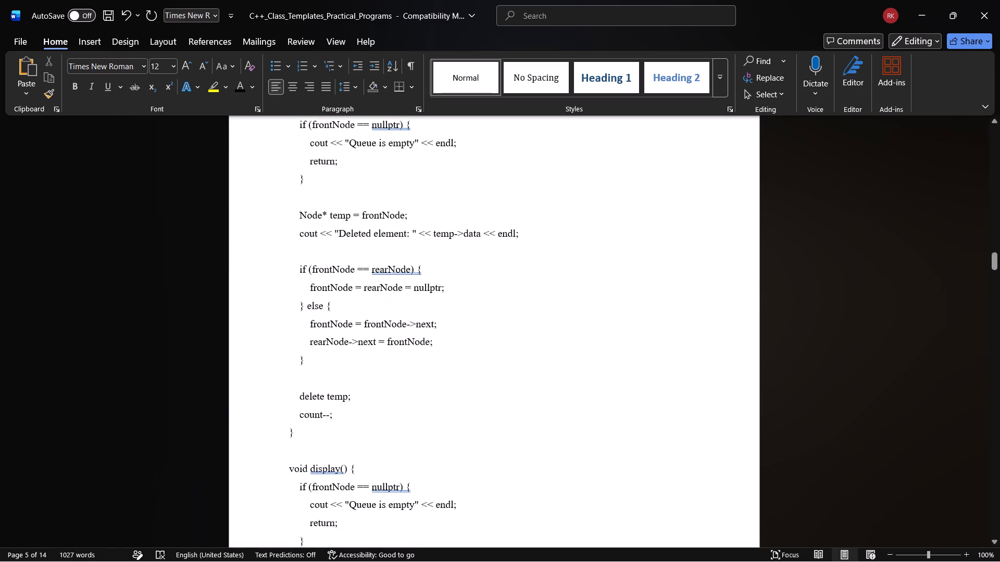
pyautogui.click(319, 251)
pyautogui.press('BackSpace')
pyautogui.press('BackSpace')
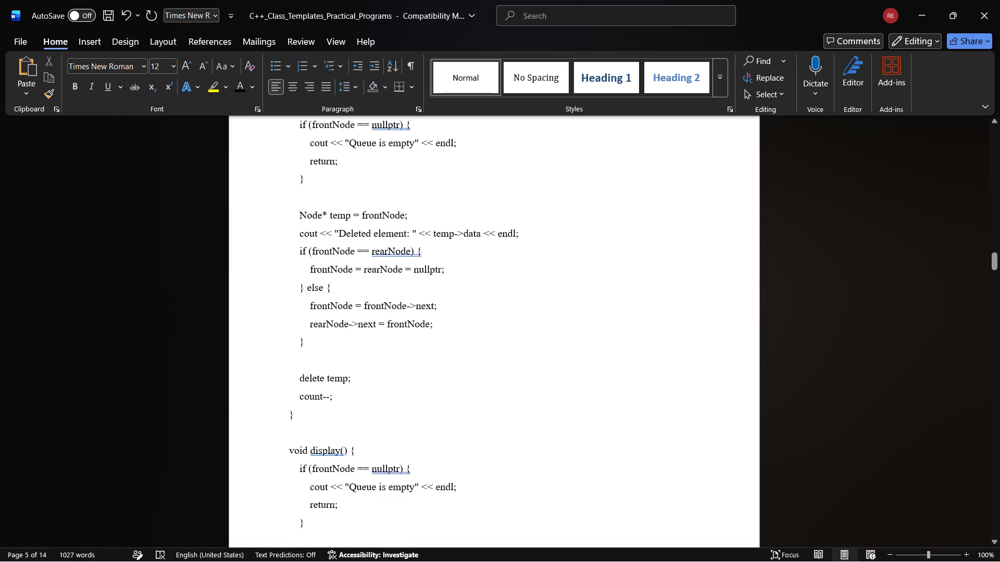
# Remove the blank line between the end of the CircularQueue class and "int main()".
pyautogui.scroll(-3, 358, 389)
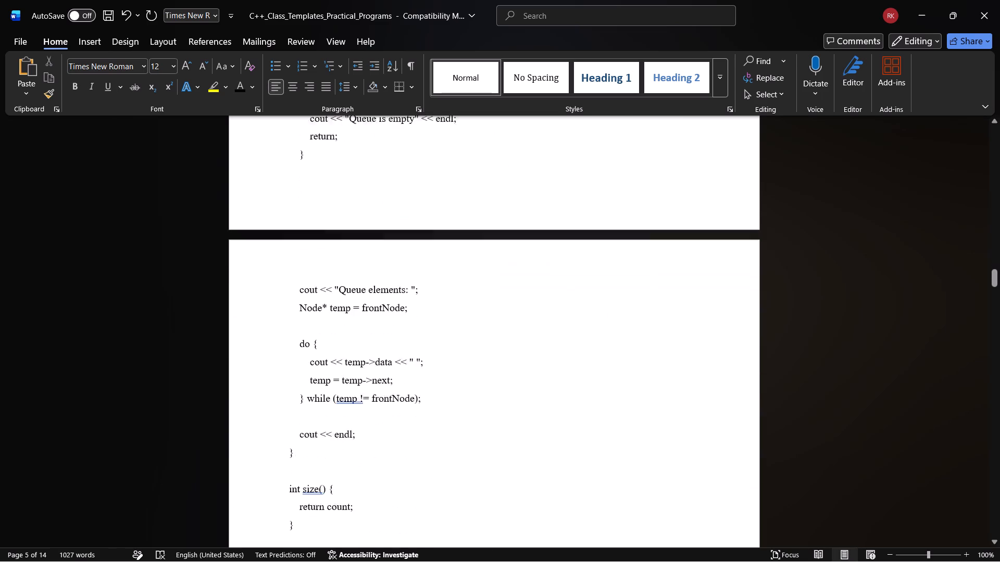
pyautogui.scroll(-1, 358, 389)
pyautogui.scroll(-1, 335, 318)
pyautogui.click(318, 348)
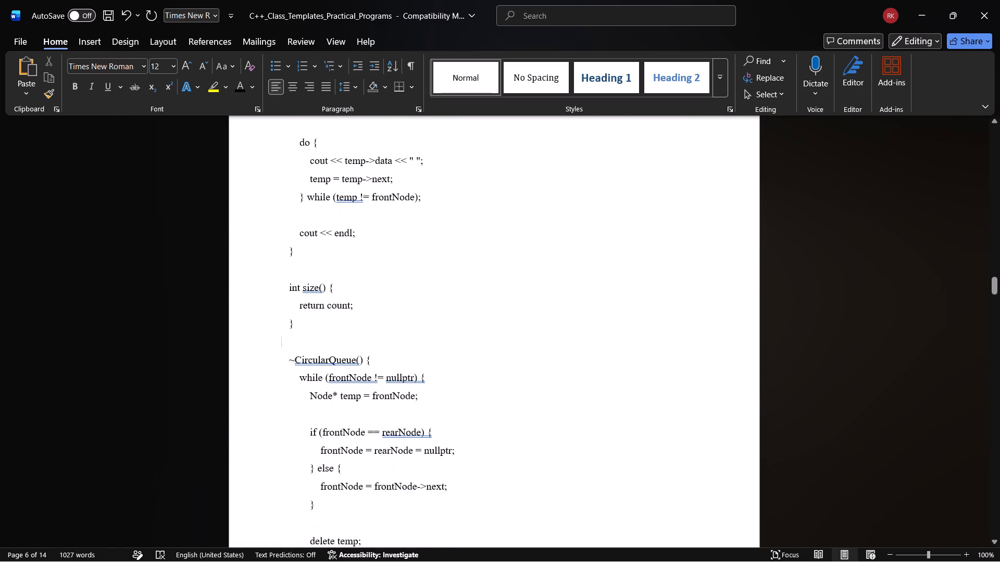
pyautogui.scroll(-2, 318, 348)
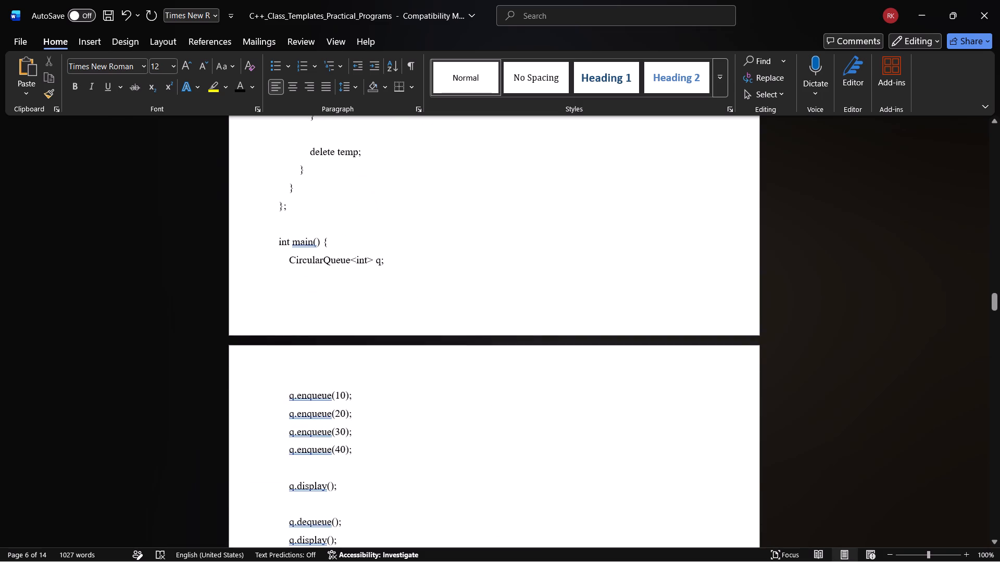
pyautogui.click(296, 221)
pyautogui.press('BackSpace')
pyautogui.press('BackSpace')
# Remove the blank lines above "delete temp;" and above "if (frontNode == rearNode)" in the ~CircularQueue destructor.
pyautogui.scroll(1, 296, 221)
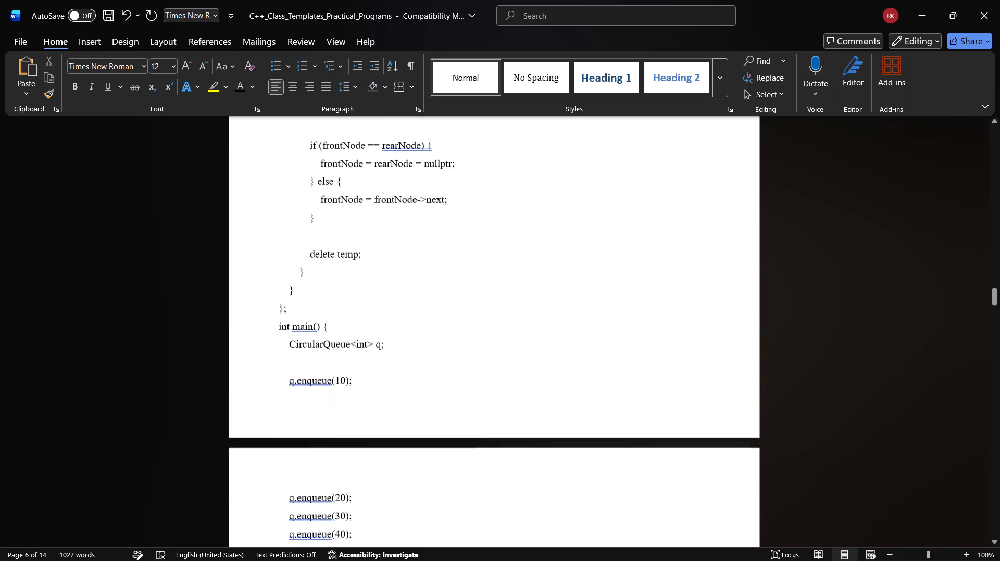
pyautogui.scroll(1, 296, 221)
pyautogui.click(332, 264)
pyautogui.press('BackSpace')
pyautogui.press('BackSpace')
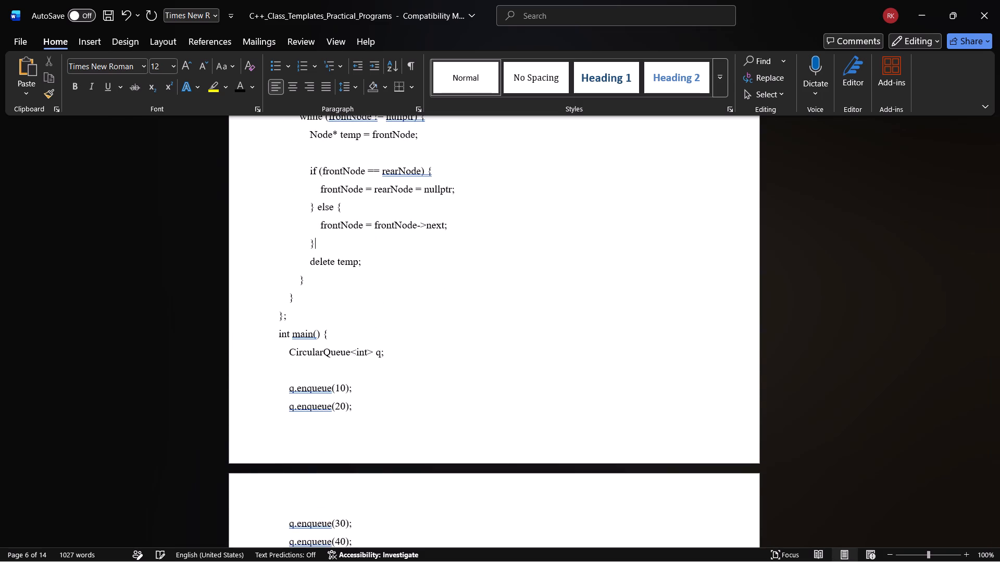
pyautogui.scroll(1, 332, 264)
pyautogui.click(335, 263)
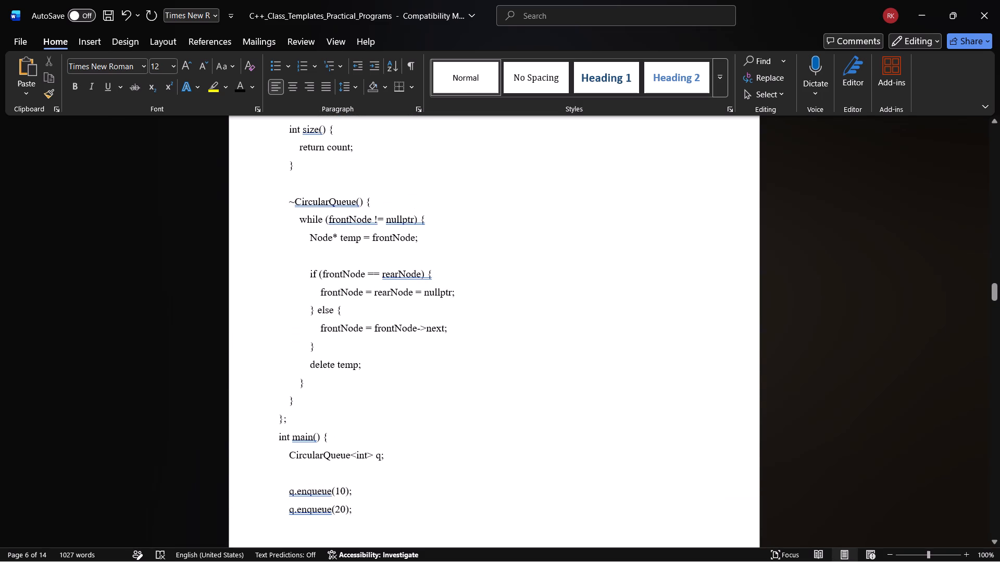
pyautogui.press('BackSpace')
pyautogui.press('BackSpace')
# Remove the blank line above "cout << endl;" in the CircularQueue display function.
pyautogui.scroll(1, 335, 263)
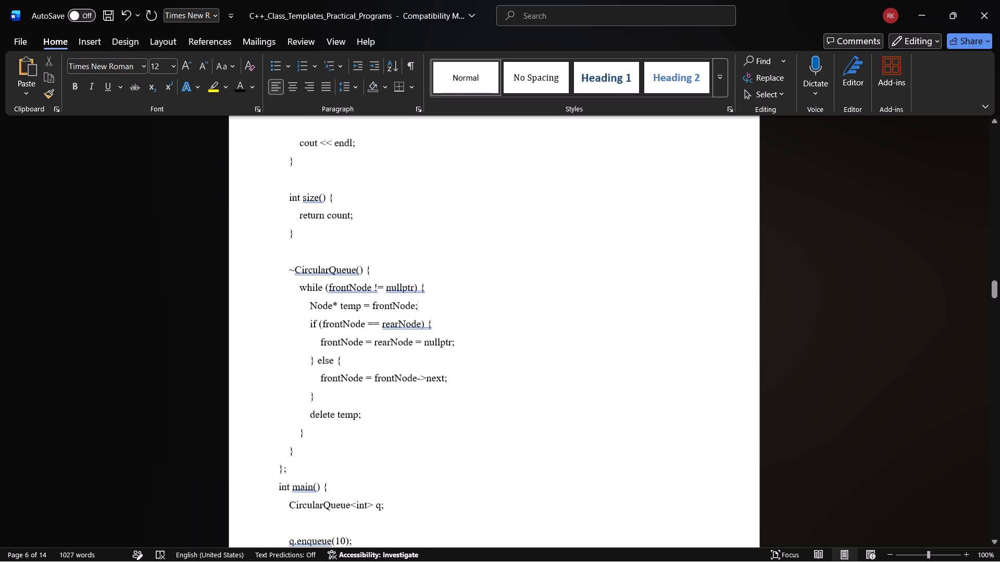
pyautogui.click(310, 235)
pyautogui.scroll(1, 310, 235)
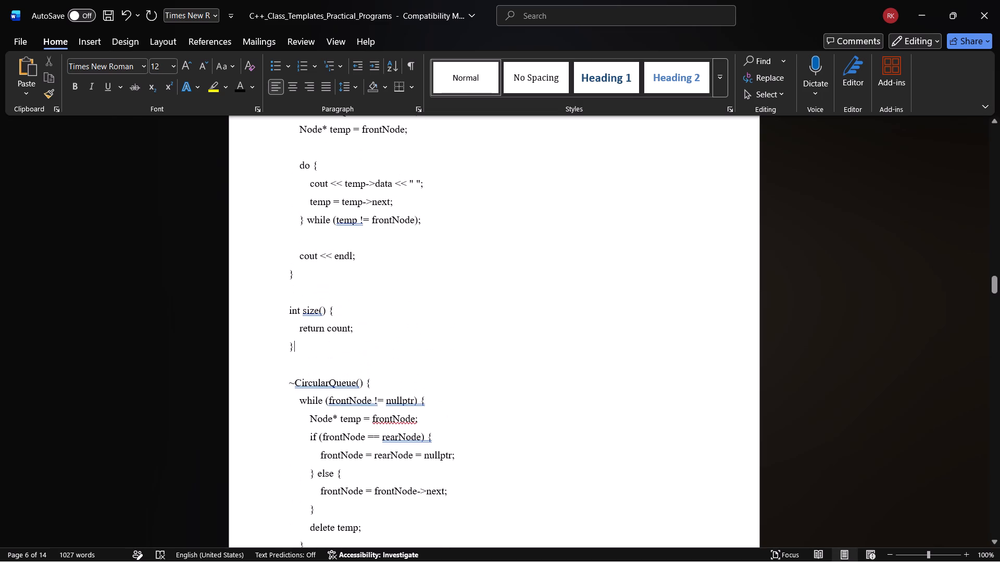
pyautogui.click(320, 241)
pyautogui.press('BackSpace')
pyautogui.press('BackSpace')
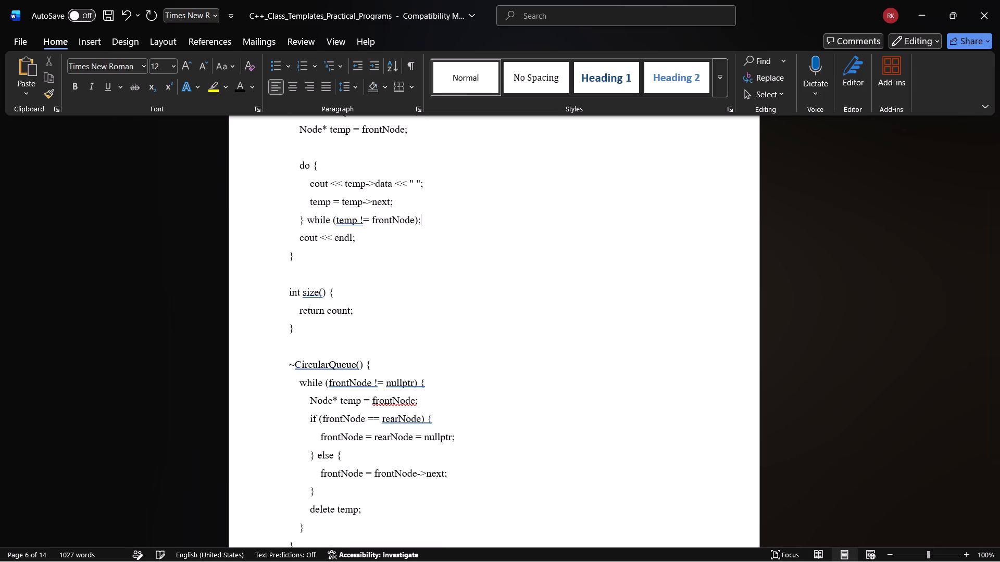
# Delete the "Explanation" heading and its paragraph after the Q2 circular queue code.
pyautogui.scroll(1, 422, 170)
pyautogui.scroll(-5, 422, 170)
pyautogui.scroll(2, 422, 170)
pyautogui.moveTo(536, 291); pyautogui.dragTo(343, 239)
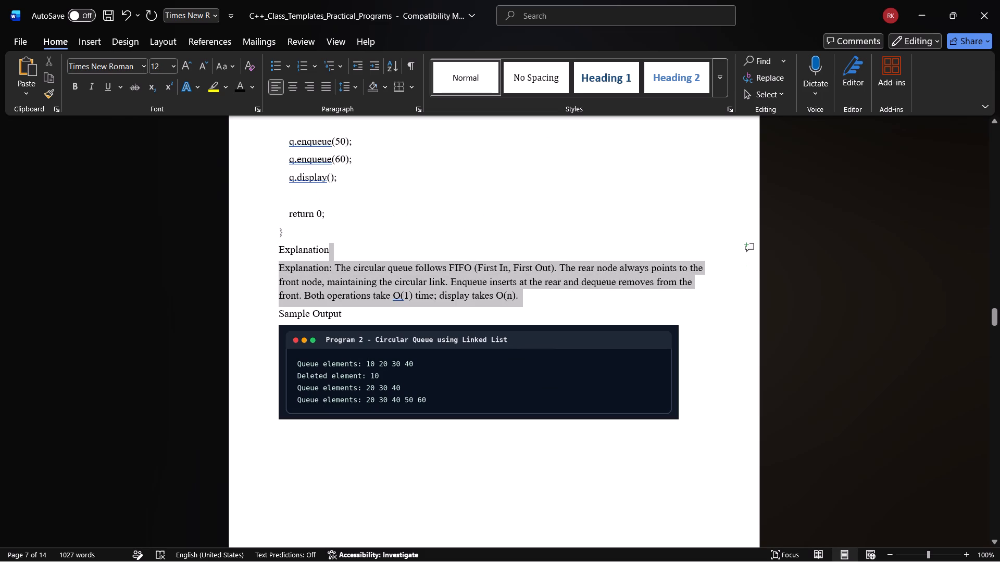
pyautogui.moveTo(343, 239); pyautogui.dragTo(273, 254)
pyautogui.press('BackSpace')
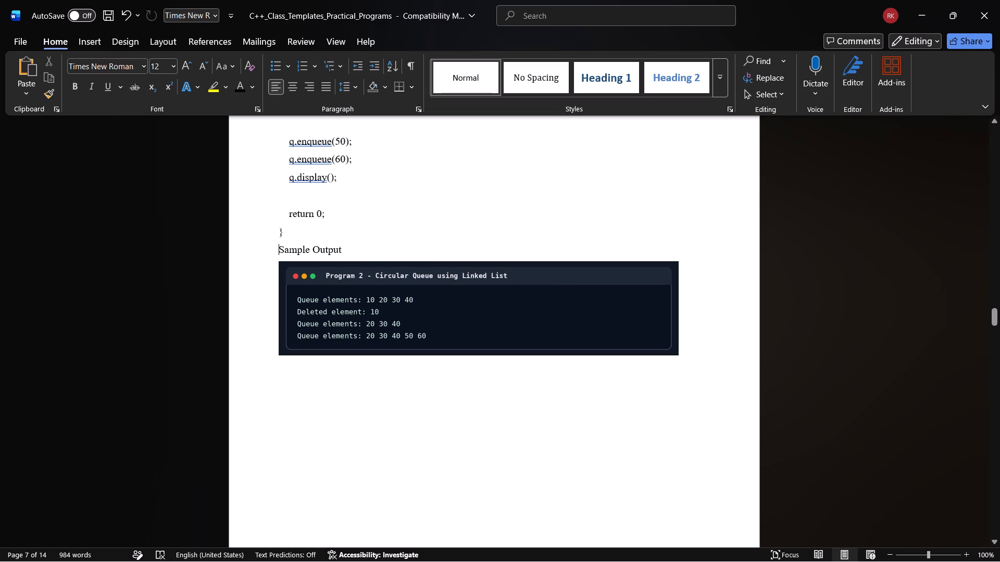
# Change the "Sample Output" label above the Q2 output image to "Output:-".
pyautogui.click(314, 250)
pyautogui.press('BackSpace')
pyautogui.press('BackSpace')
pyautogui.press('BackSpace')
pyautogui.press('BackSpace')
pyautogui.press('BackSpace')
pyautogui.press('BackSpace')
pyautogui.press('BackSpace')
pyautogui.press('Right')
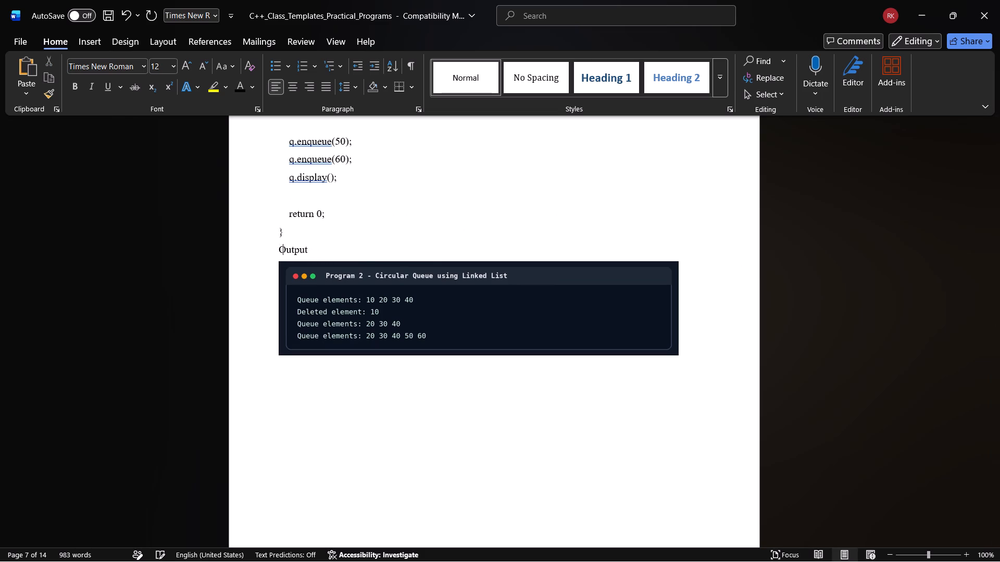
pyautogui.press('Right')
pyautogui.press('Right')
pyautogui.press('Right')
pyautogui.press('Right')
pyautogui.press('Right')
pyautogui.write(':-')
# Format the "Output:-" label of Q2 as bold, size 14.
pyautogui.moveTo(319, 249); pyautogui.dragTo(270, 250)
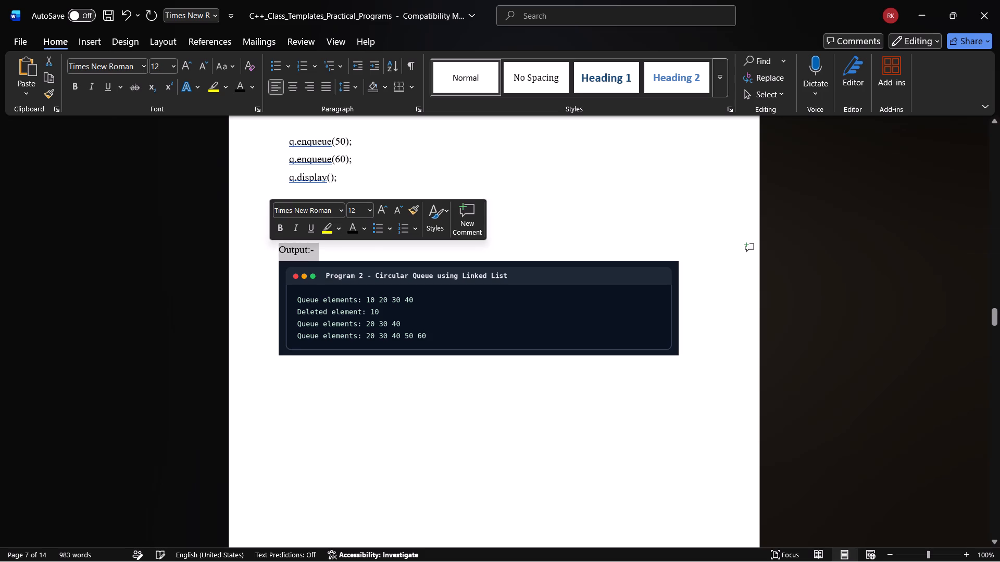
pyautogui.click(278, 232)
pyautogui.click(372, 205)
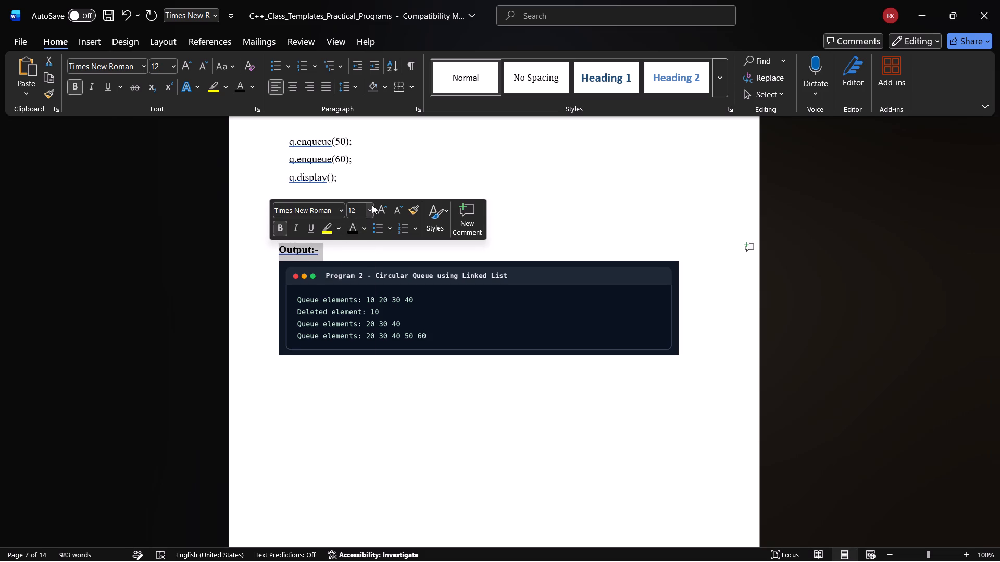
pyautogui.click(359, 302)
# Shrink the Q2 circular queue output image proportionally to about three quarters of its width.
pyautogui.click(469, 304)
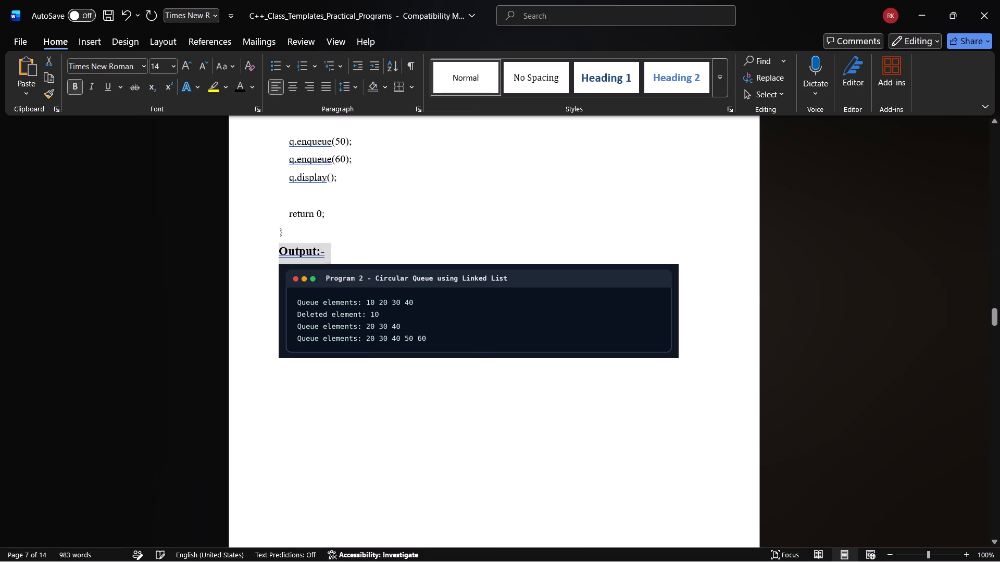
pyautogui.moveTo(676, 361); pyautogui.dragTo(571, 329)
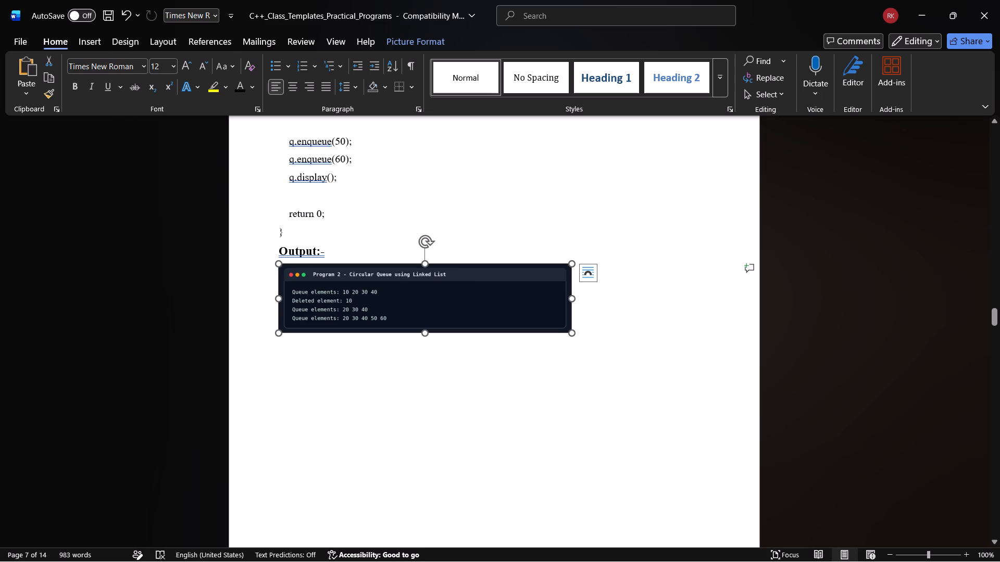
pyautogui.click(707, 395)
# Change the number of the complex number addition and subtraction heading to "Q3".
pyautogui.scroll(-2, 646, 395)
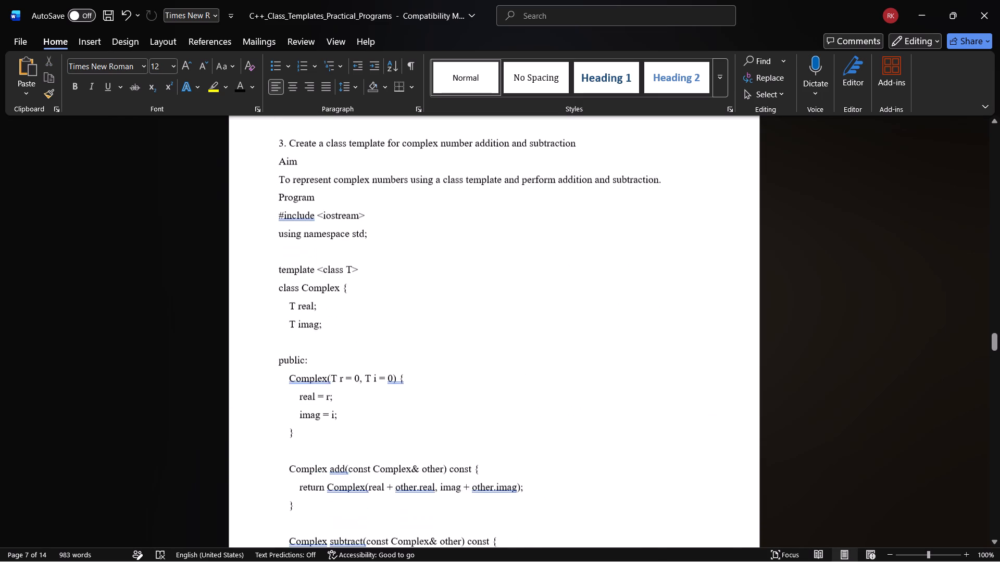
pyautogui.scroll(1, 487, 256)
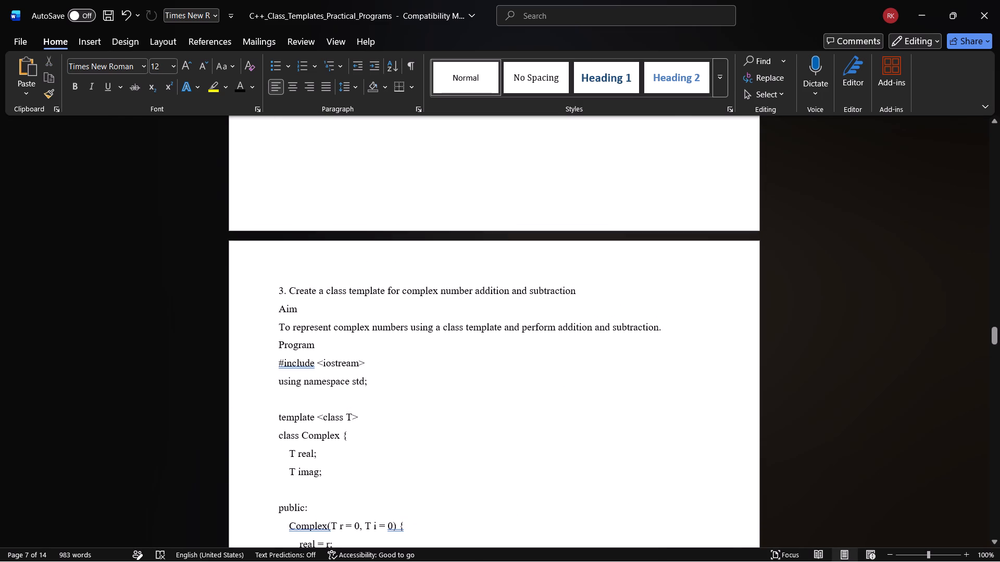
pyautogui.doubleClick(280, 287)
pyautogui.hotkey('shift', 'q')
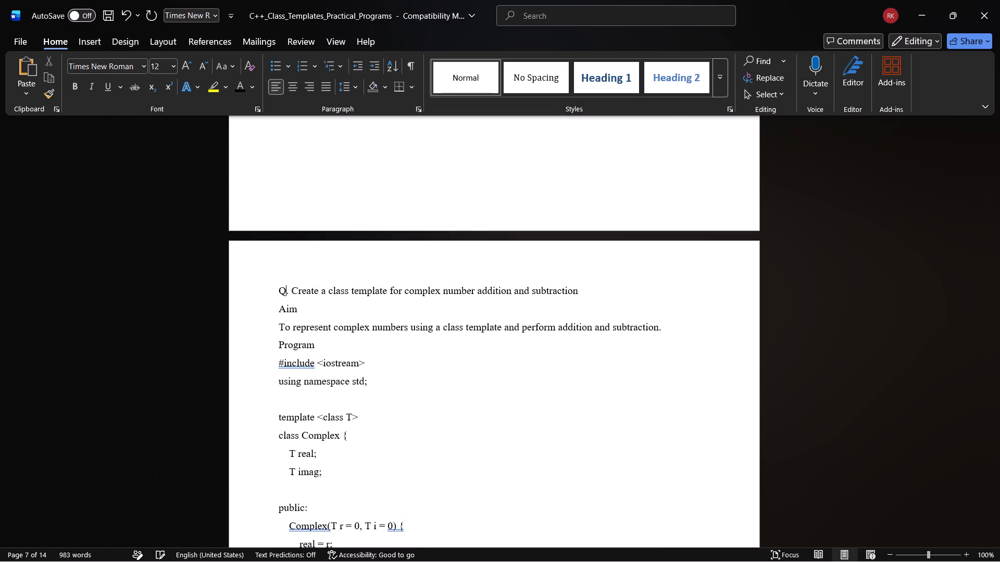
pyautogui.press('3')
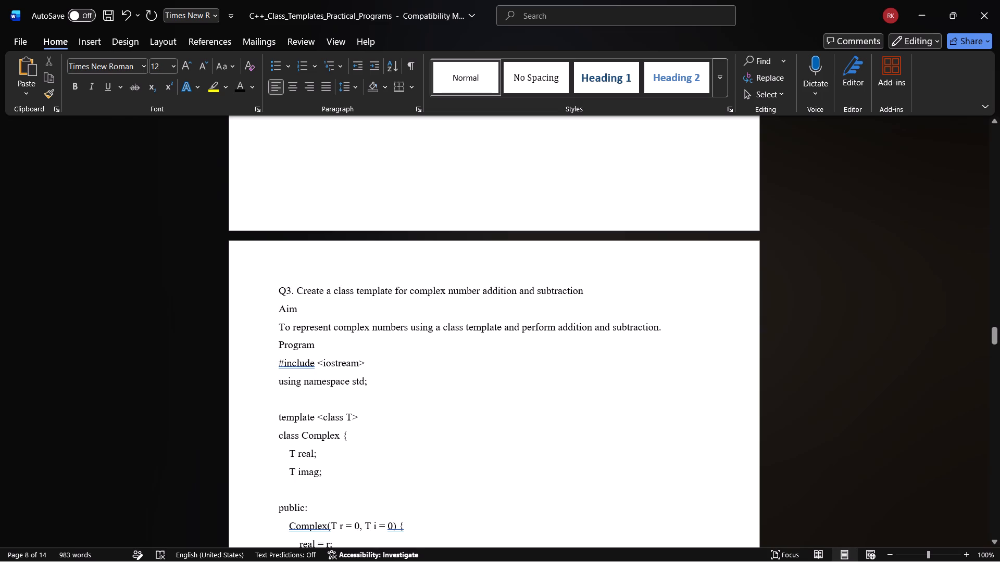
# Format the Q3 complex number heading as bold, size 14.
pyautogui.moveTo(591, 294); pyautogui.dragTo(270, 283)
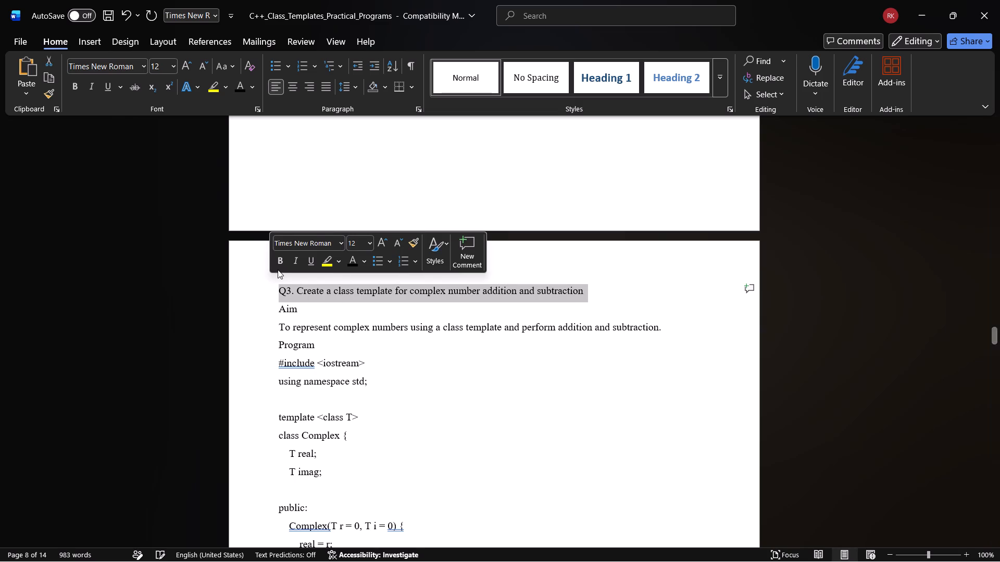
pyautogui.click(280, 259)
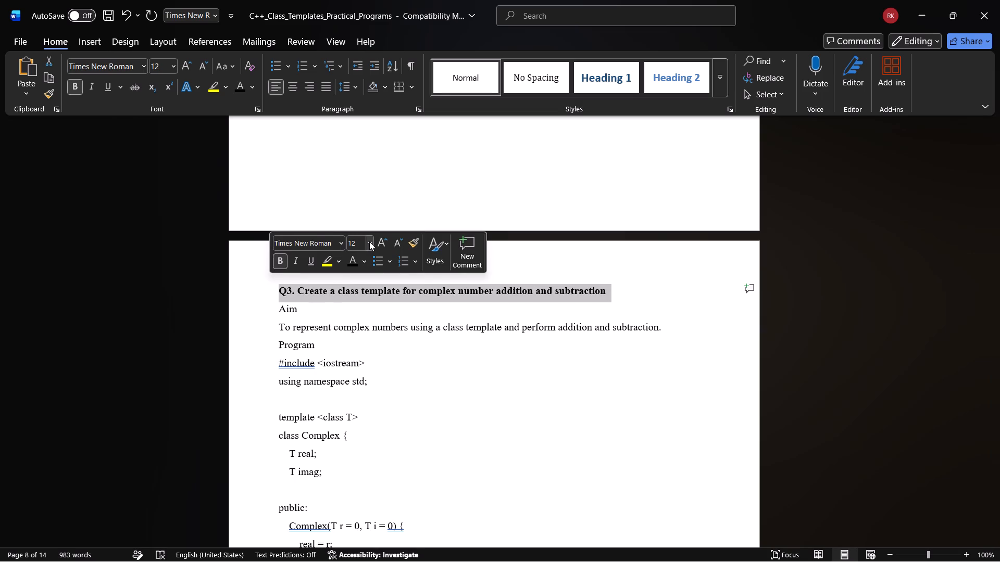
pyautogui.click(369, 241)
pyautogui.click(356, 340)
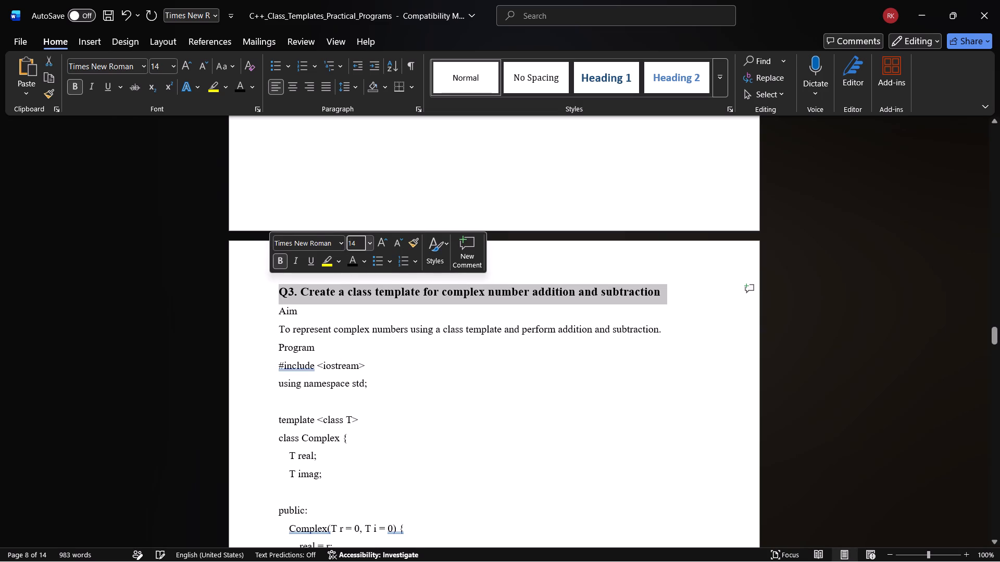
# Delete the "Aim" label and its description paragraph below the Q3 complex number heading.
pyautogui.click(323, 341)
pyautogui.moveTo(666, 331); pyautogui.dragTo(308, 298)
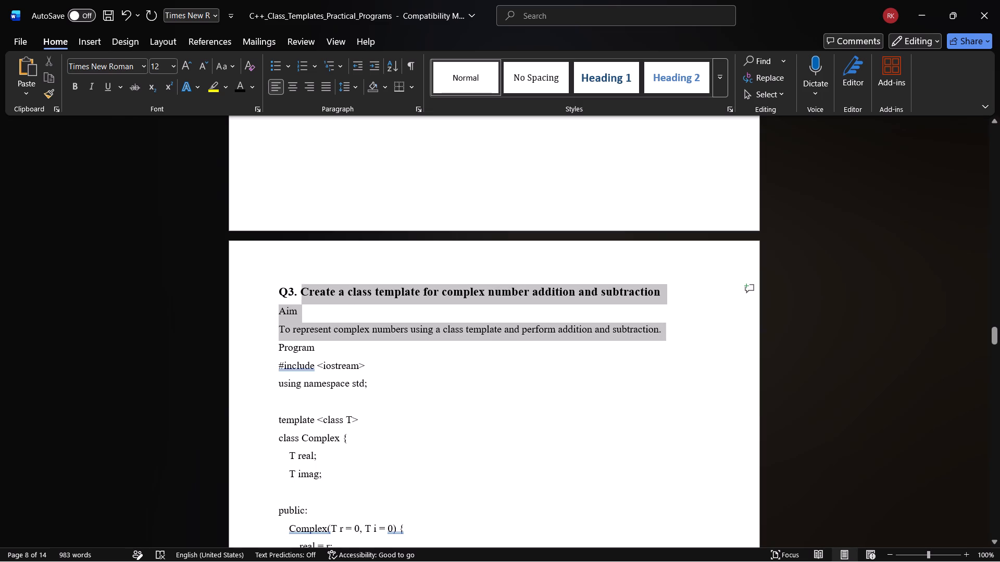
pyautogui.moveTo(308, 298); pyautogui.dragTo(277, 315)
pyautogui.press('BackSpace')
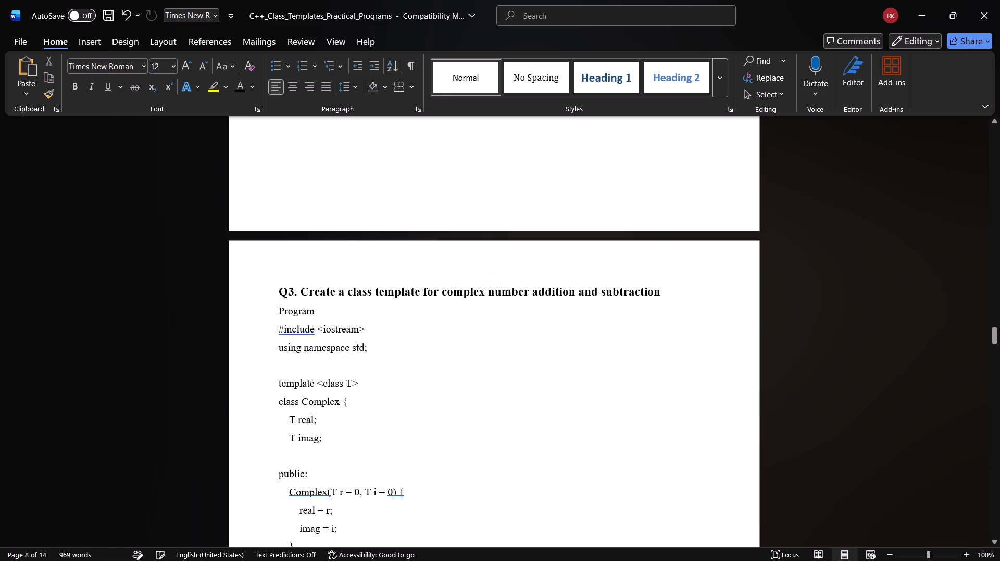
# Replace the "Program" label of Q3 with "Code:-".
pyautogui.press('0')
pyautogui.press('Right')
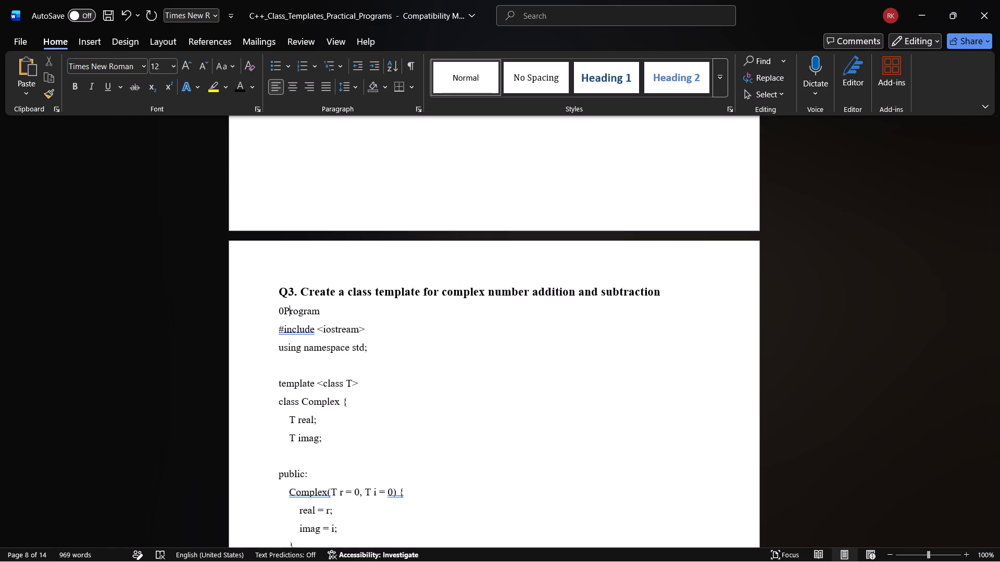
pyautogui.press('Right')
pyautogui.press('Right')
pyautogui.press('Right')
pyautogui.press('Right')
pyautogui.press('Right')
pyautogui.press('Right')
pyautogui.press('BackSpace')
pyautogui.press('BackSpace')
pyautogui.press('BackSpace')
pyautogui.press('BackSpace')
pyautogui.press('BackSpace')
pyautogui.press('BackSpace')
pyautogui.press('BackSpace')
pyautogui.press('BackSpace')
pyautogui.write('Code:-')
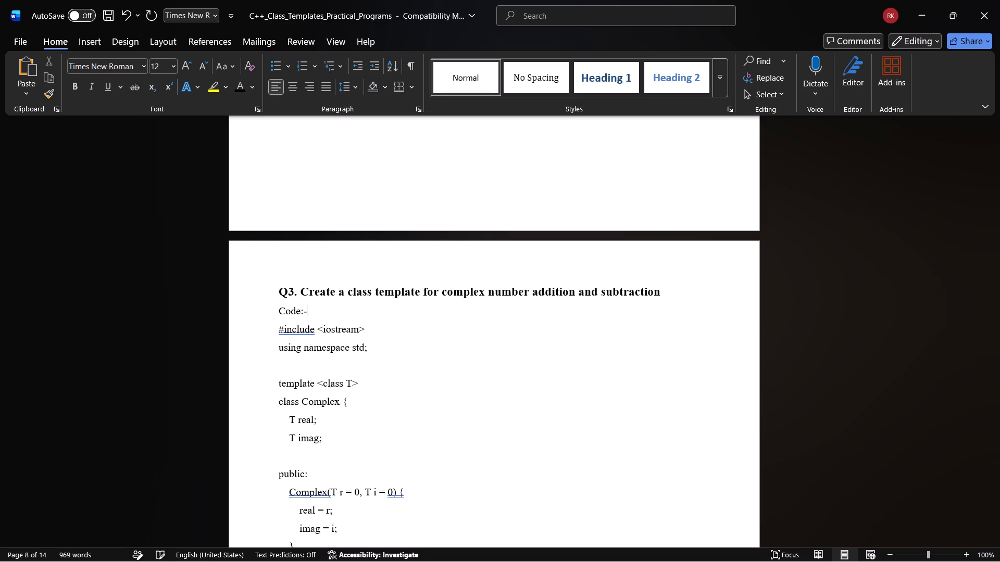
# Format the entire "Code:-" label of Q3 as bold, size 14.
pyautogui.moveTo(366, 312); pyautogui.dragTo(283, 310)
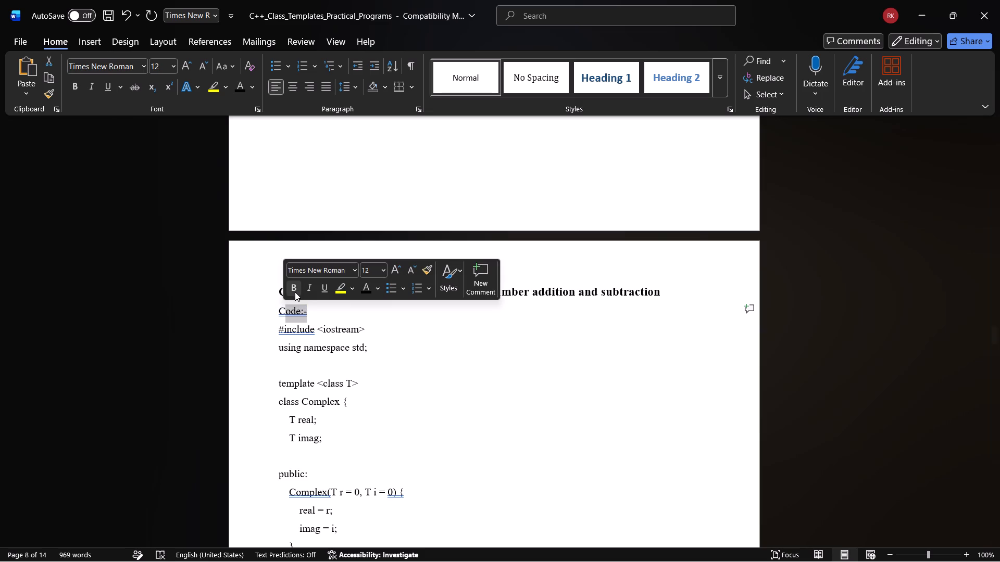
pyautogui.click(295, 292)
pyautogui.click(382, 269)
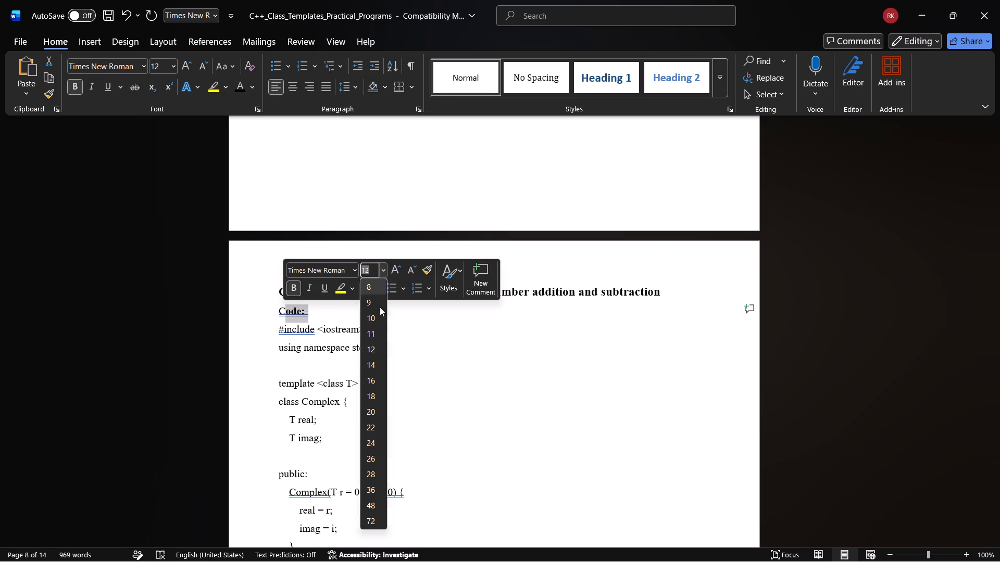
pyautogui.click(368, 360)
pyautogui.click(320, 306)
pyautogui.moveTo(320, 306); pyautogui.dragTo(271, 312)
pyautogui.click(279, 288)
pyautogui.click(279, 288)
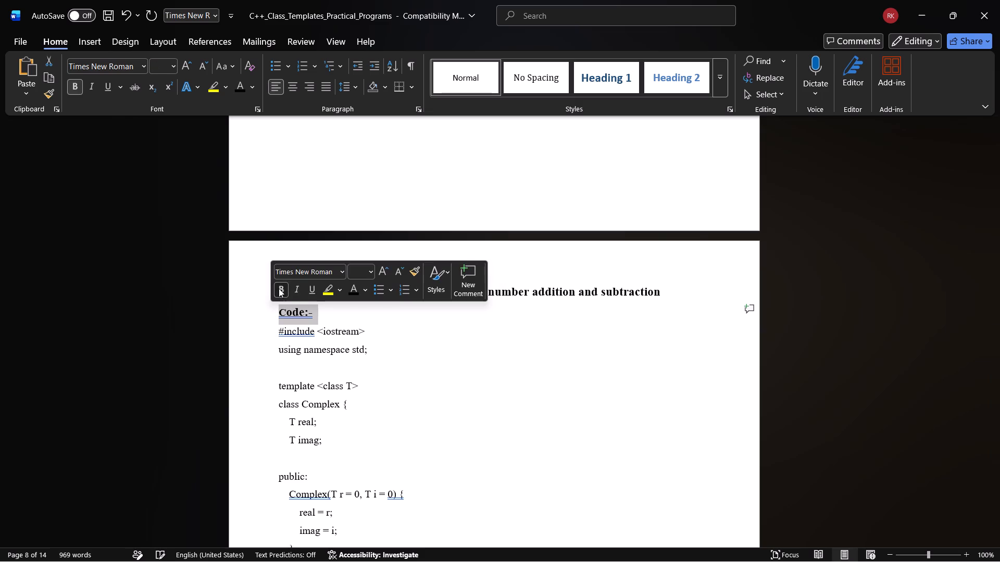
pyautogui.click(279, 288)
# Delete the blank line between "using namespace std;" and the template declaration in the Q3 code.
pyautogui.click(394, 362)
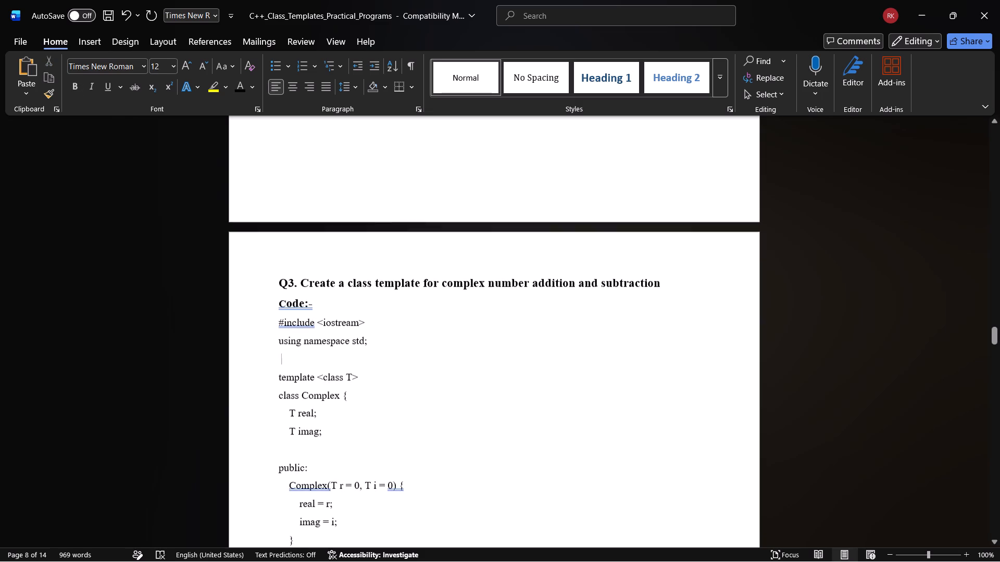
pyautogui.scroll(-2, 332, 309)
pyautogui.press('BackSpace')
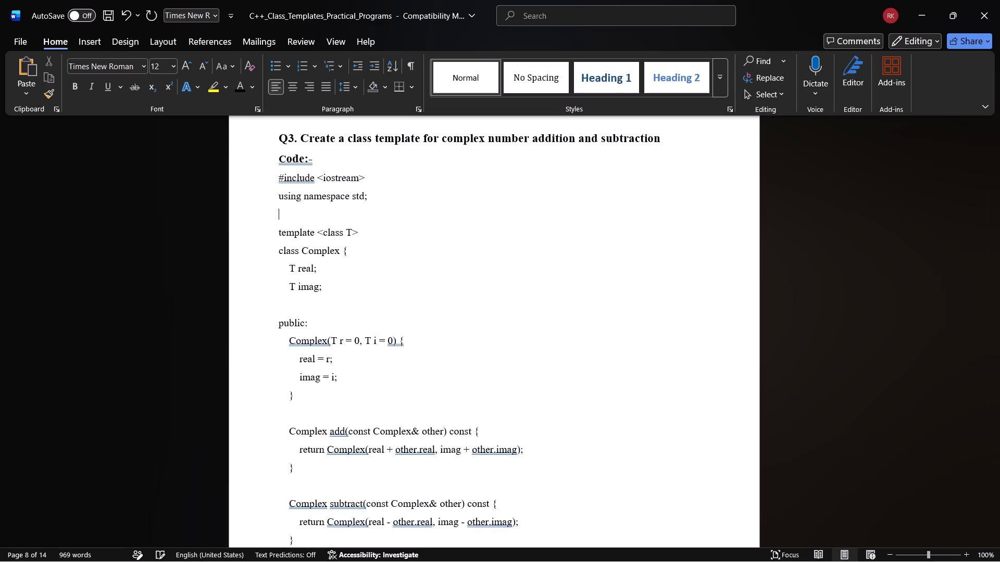
pyautogui.press('BackSpace')
# Delete the "Explanation" label and its paragraph after the Q3 complex number code.
pyautogui.scroll(-1, 391, 357)
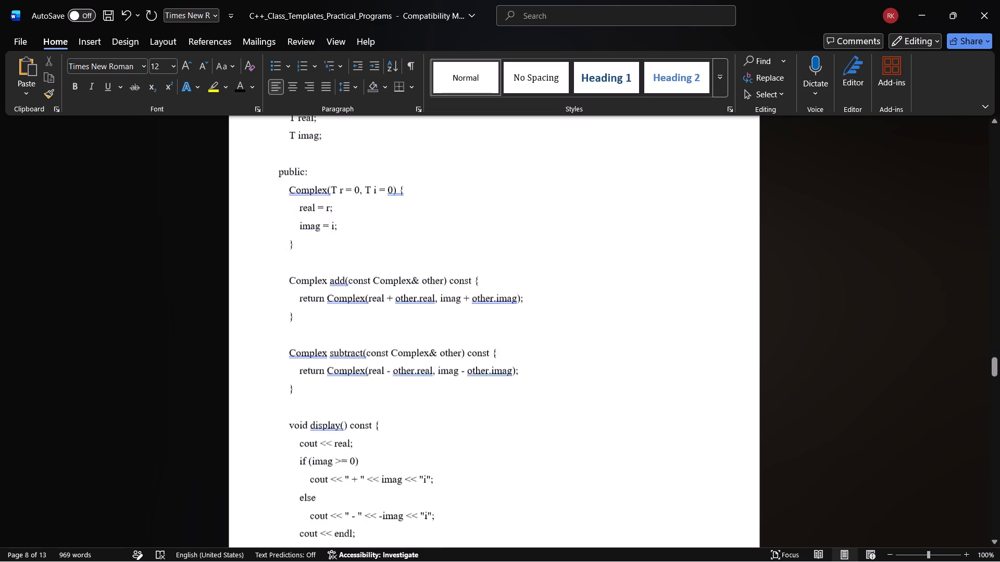
pyautogui.scroll(-3, 391, 357)
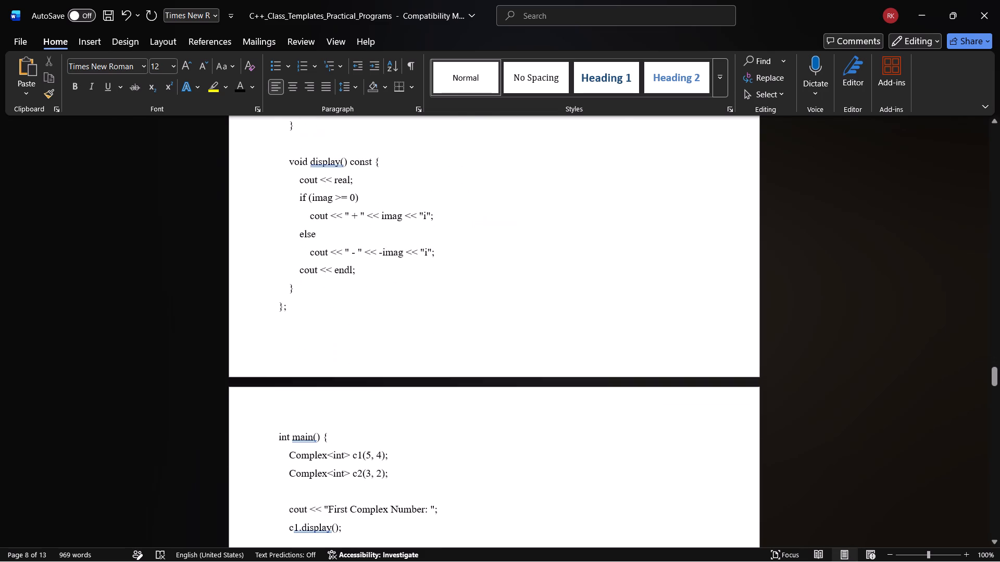
pyautogui.scroll(-3, 358, 307)
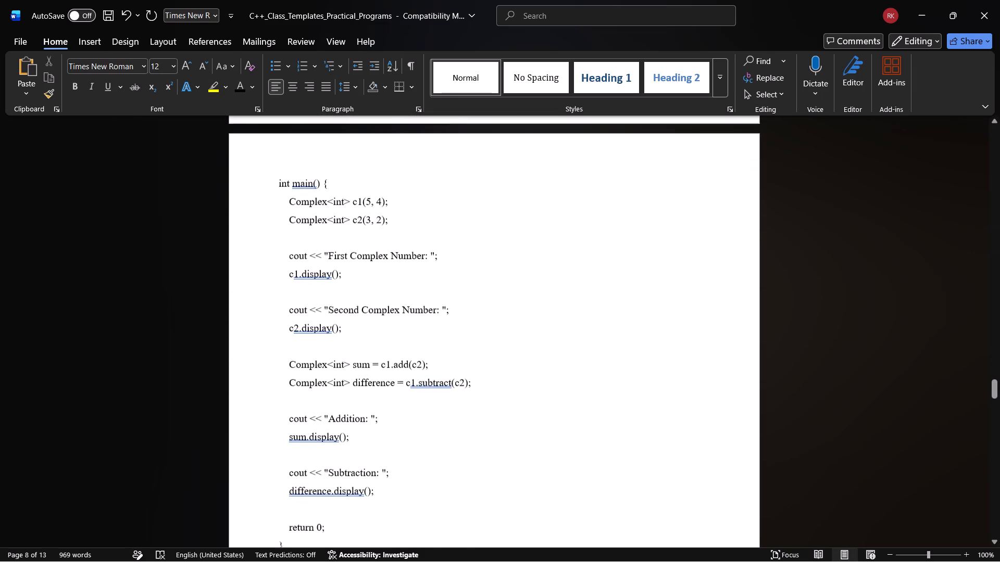
pyautogui.scroll(-2, 336, 330)
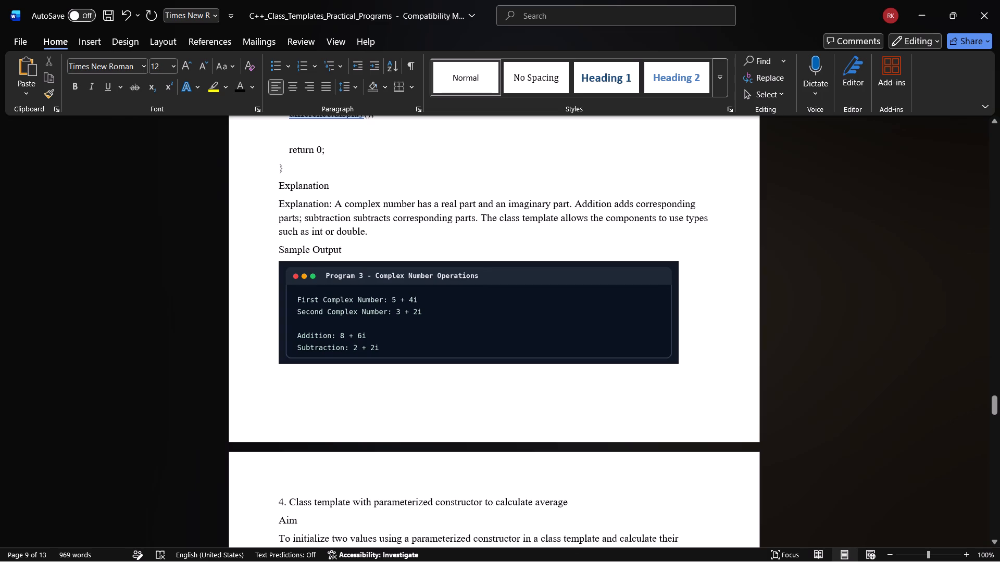
pyautogui.moveTo(383, 230); pyautogui.dragTo(276, 184)
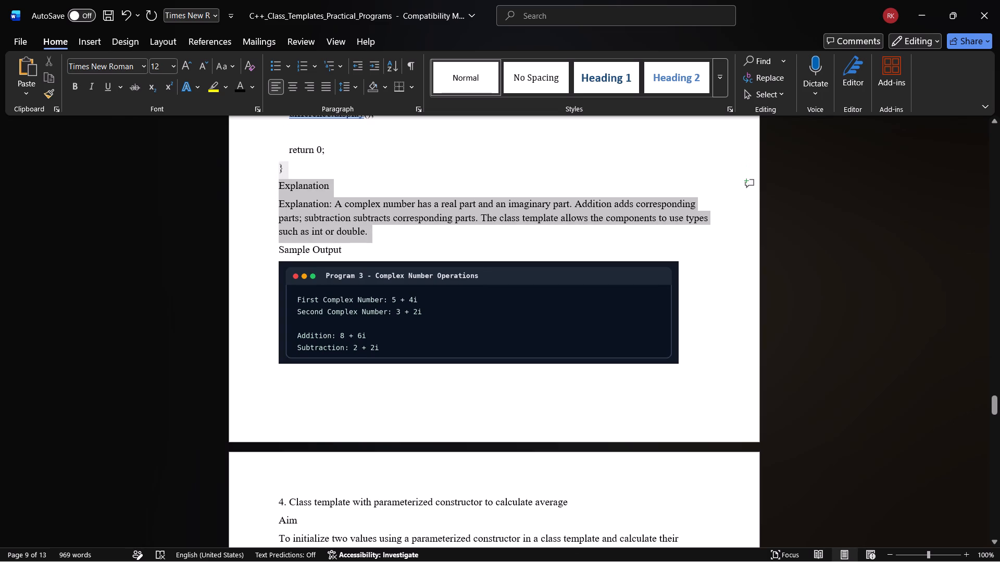
pyautogui.moveTo(276, 184); pyautogui.dragTo(276, 186)
pyautogui.press('BackSpace')
# Change the "Sample Output" label of Q3 to "Output:-".
pyautogui.click(309, 186)
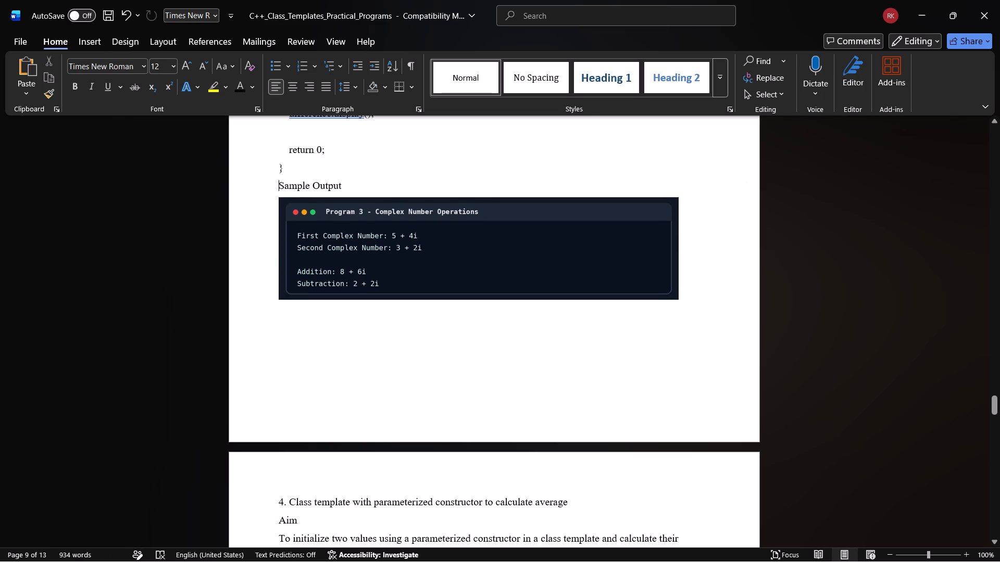
pyautogui.press('Right')
pyautogui.press('BackSpace')
pyautogui.press('BackSpace')
pyautogui.press('BackSpace')
pyautogui.press('BackSpace')
pyautogui.press('BackSpace')
pyautogui.press('BackSpace')
pyautogui.press('BackSpace')
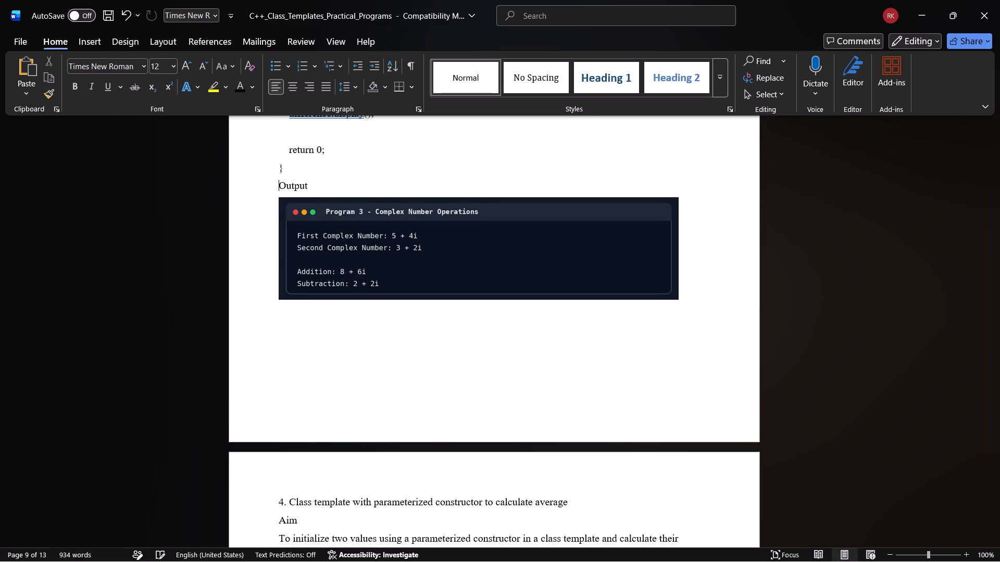
pyautogui.press('Right')
pyautogui.press('Right')
pyautogui.press('Right')
pyautogui.press('Right')
pyautogui.press('Right')
pyautogui.press('Right')
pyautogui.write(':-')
# Format the "Output:-" label of Q3 as bold, size 14.
pyautogui.moveTo(314, 185); pyautogui.dragTo(271, 189)
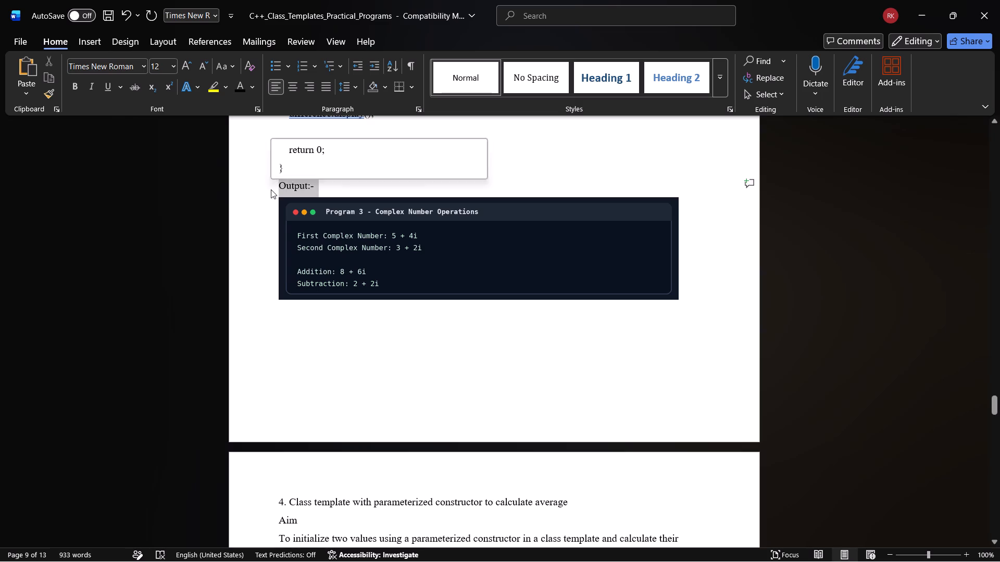
pyautogui.click(285, 169)
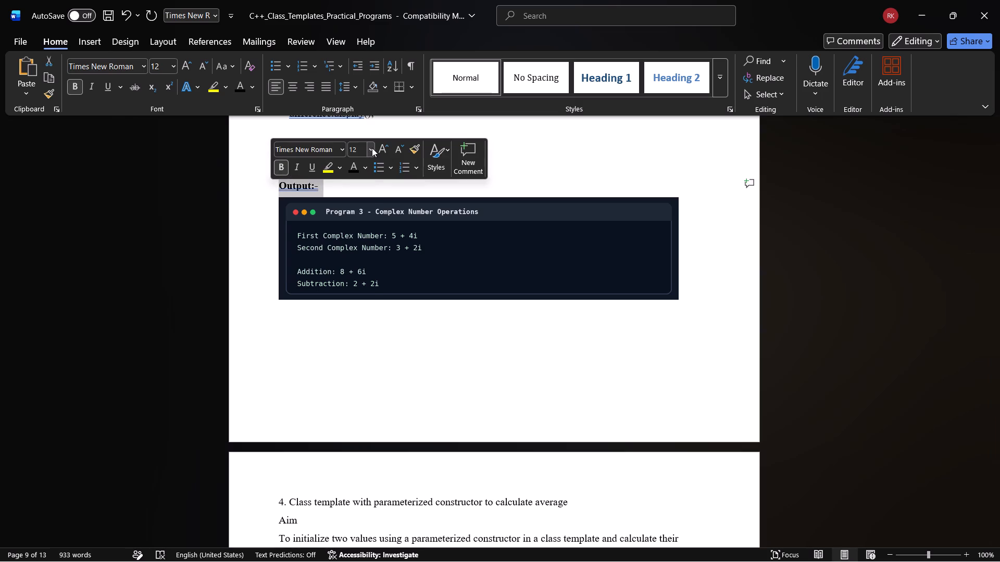
pyautogui.click(372, 148)
pyautogui.click(363, 246)
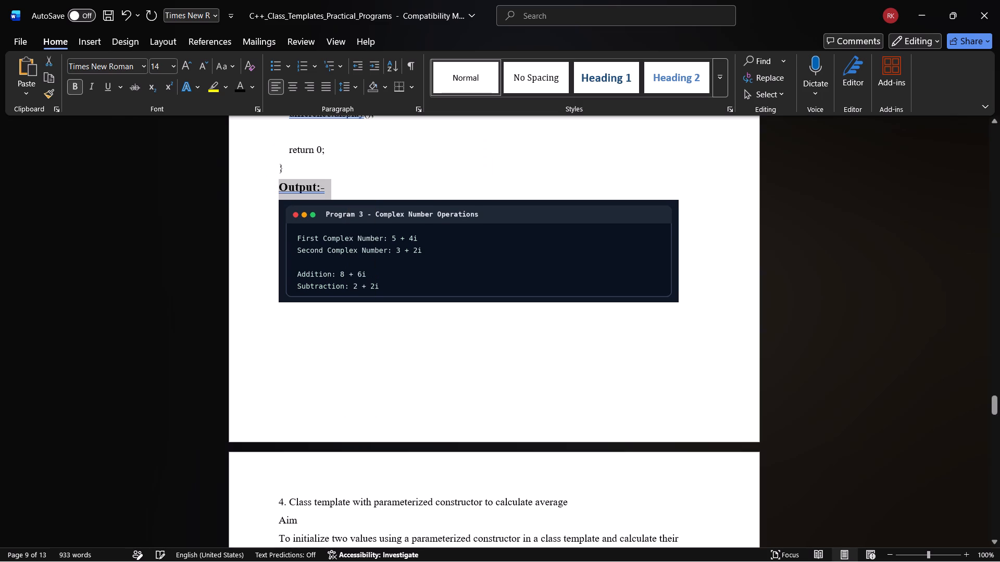
# Shrink the Q3 complex number output image proportionally to just under three quarters of its width.
pyautogui.click(455, 264)
pyautogui.moveTo(680, 303); pyautogui.dragTo(574, 271)
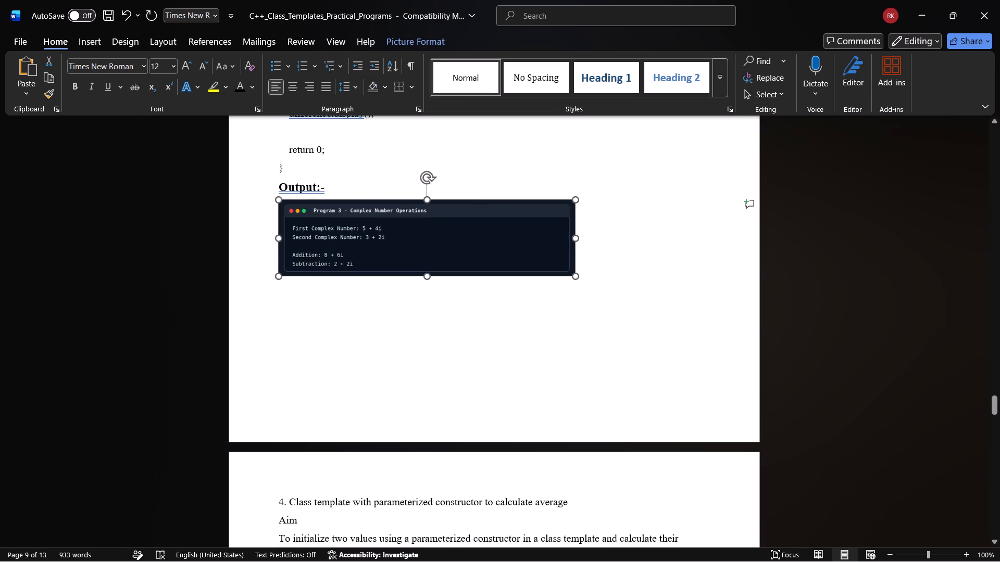
pyautogui.moveTo(574, 271); pyautogui.dragTo(568, 266)
pyautogui.click(580, 287)
# Format the heading of program 4, on the parameterized constructor average, as bold, size 14.
pyautogui.scroll(-1, 580, 287)
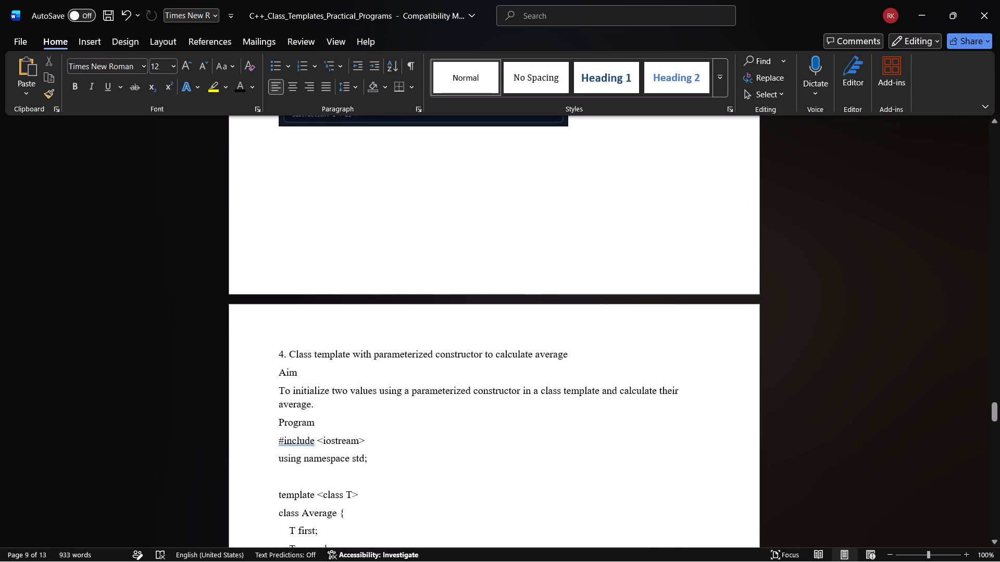
pyautogui.moveTo(577, 351); pyautogui.dragTo(278, 359)
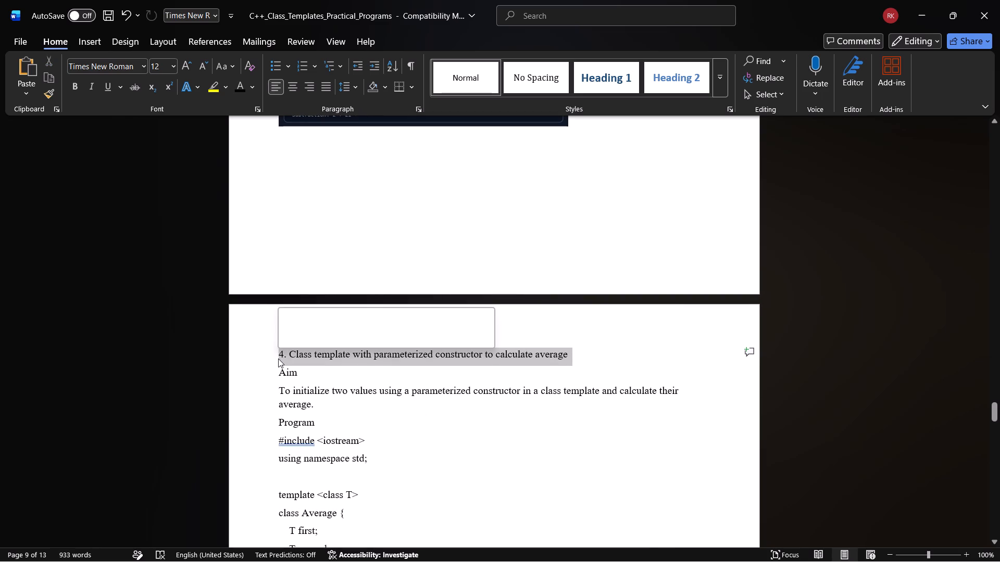
pyautogui.click(287, 335)
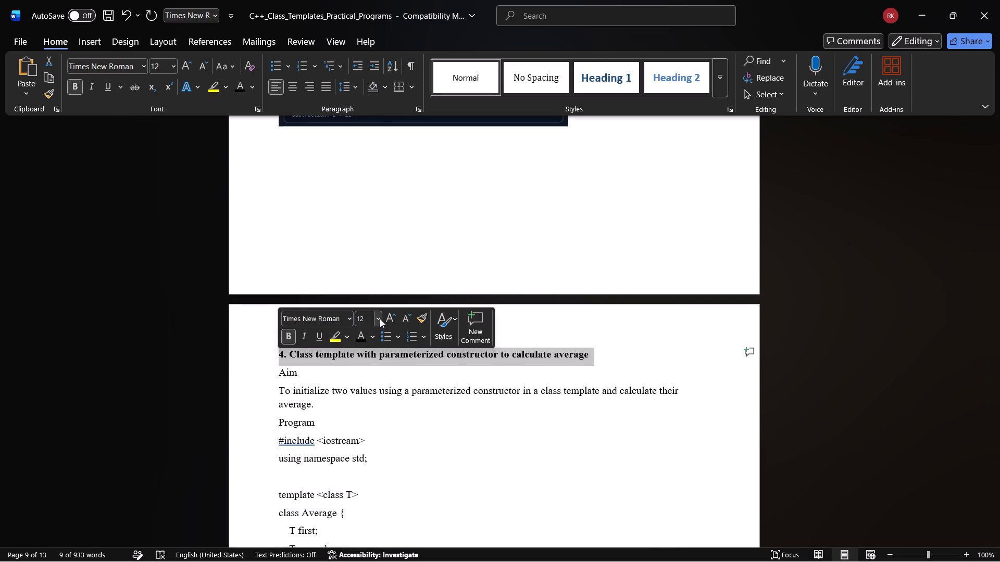
pyautogui.click(380, 318)
pyautogui.click(367, 143)
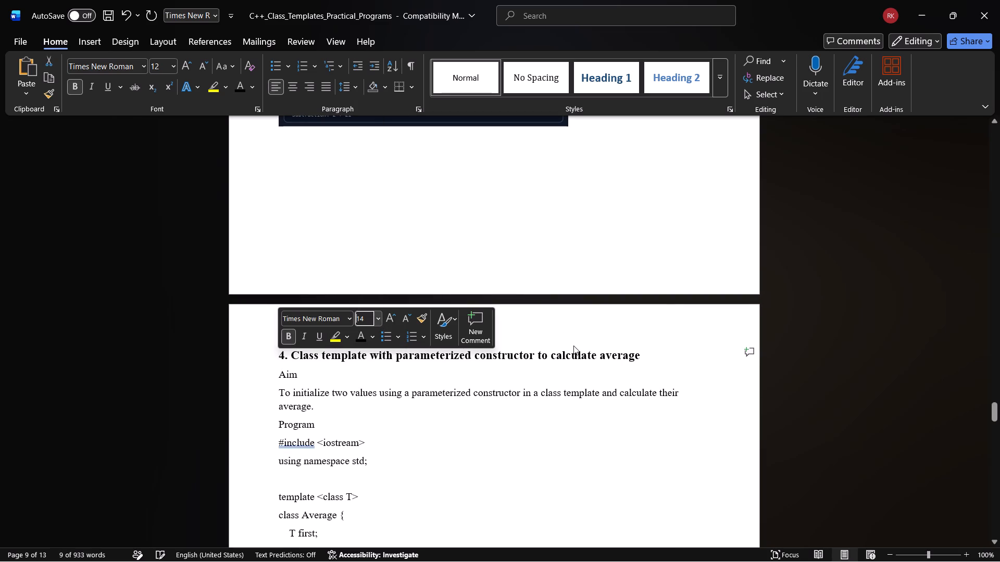
# Change the number of the parameterized constructor average heading to "Q4".
pyautogui.click(573, 346)
pyautogui.click(276, 357)
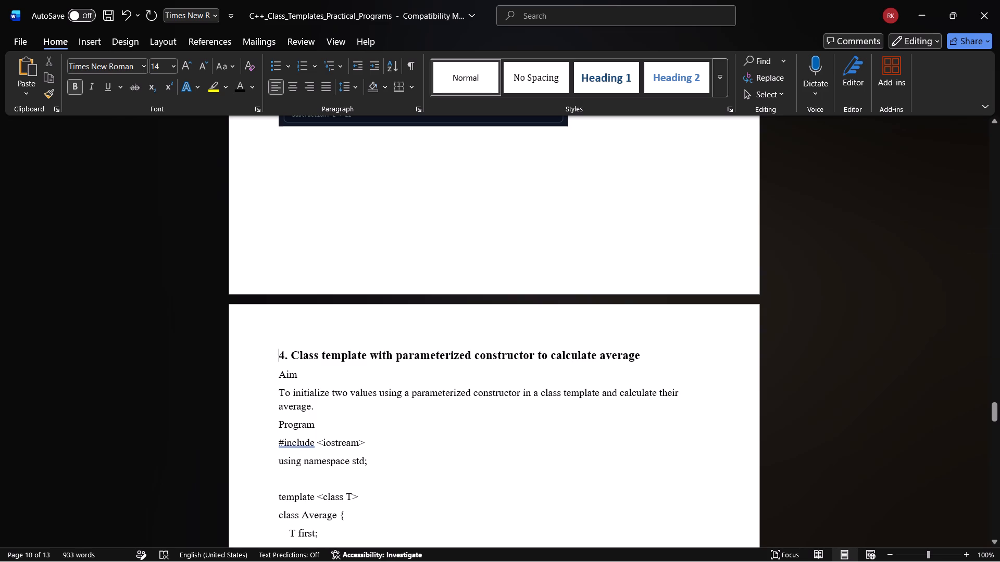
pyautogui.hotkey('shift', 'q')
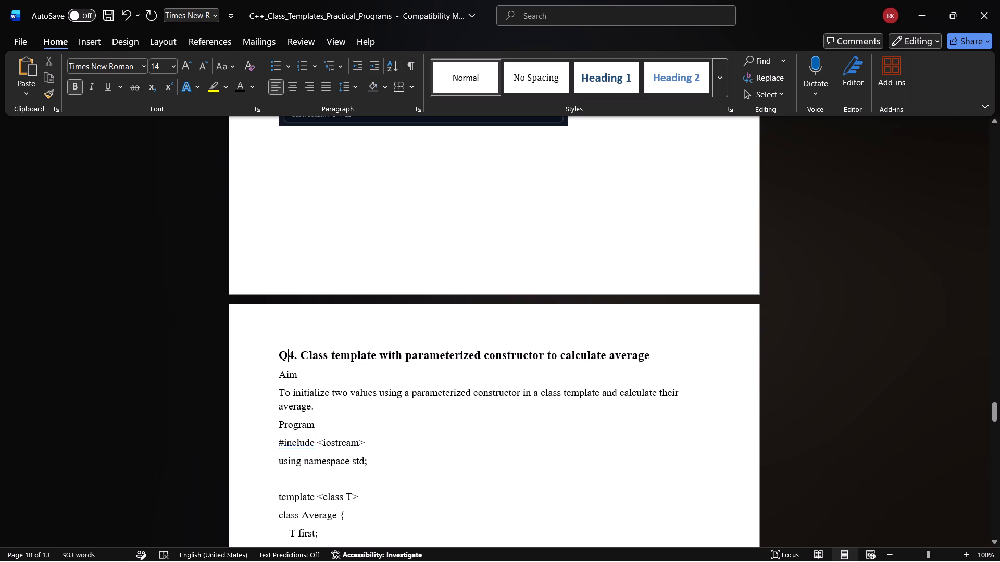
# Delete the "Aim" label and its description paragraph below the Q4 heading.
pyautogui.moveTo(325, 400); pyautogui.dragTo(269, 377)
pyautogui.press('BackSpace')
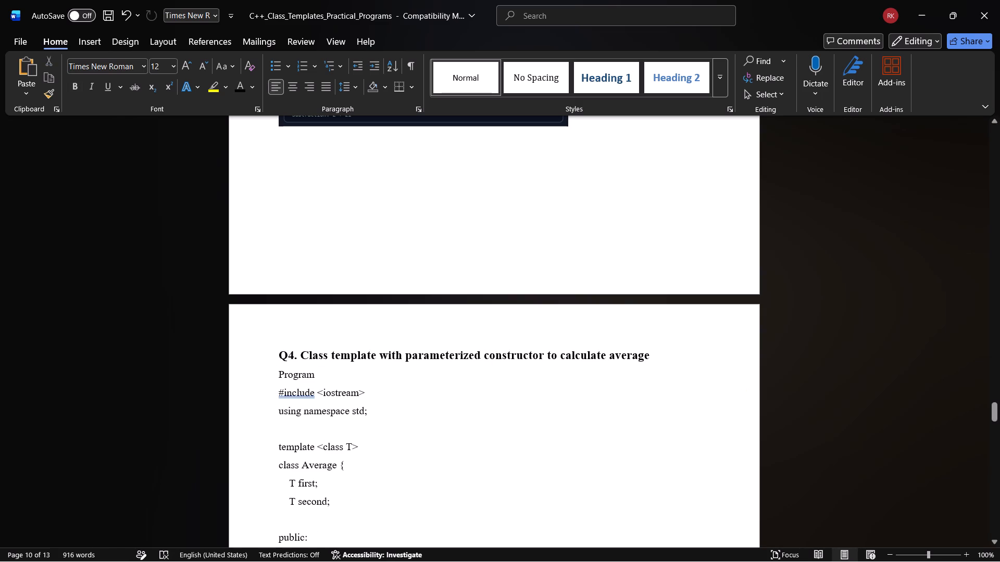
# Replace the "Program" label of Q4 with "Code:-".
pyautogui.click(317, 373)
pyautogui.press('BackSpace')
pyautogui.press('BackSpace')
pyautogui.press('BackSpace')
pyautogui.press('BackSpace')
pyautogui.press('BackSpace')
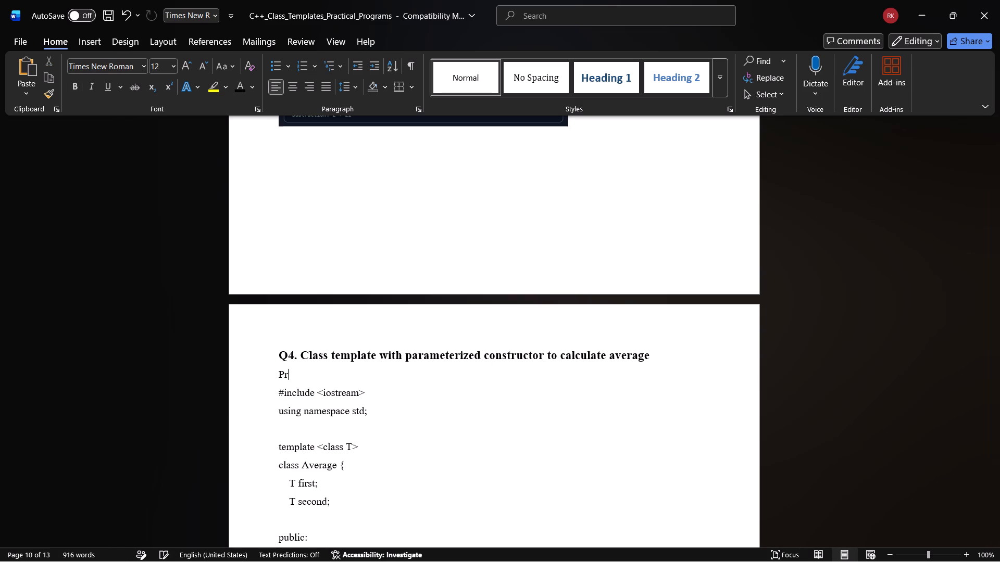
pyautogui.press('BackSpace')
pyautogui.press('BackSpace')
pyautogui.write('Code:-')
# Format the "Code:-" label of Q4 as bold, size 14.
pyautogui.moveTo(343, 377); pyautogui.dragTo(273, 379)
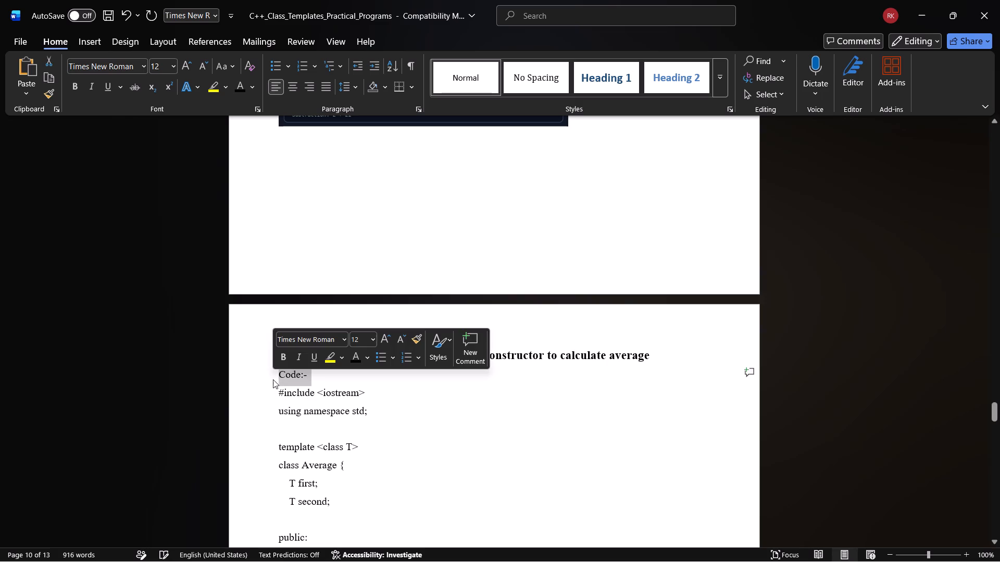
pyautogui.click(281, 362)
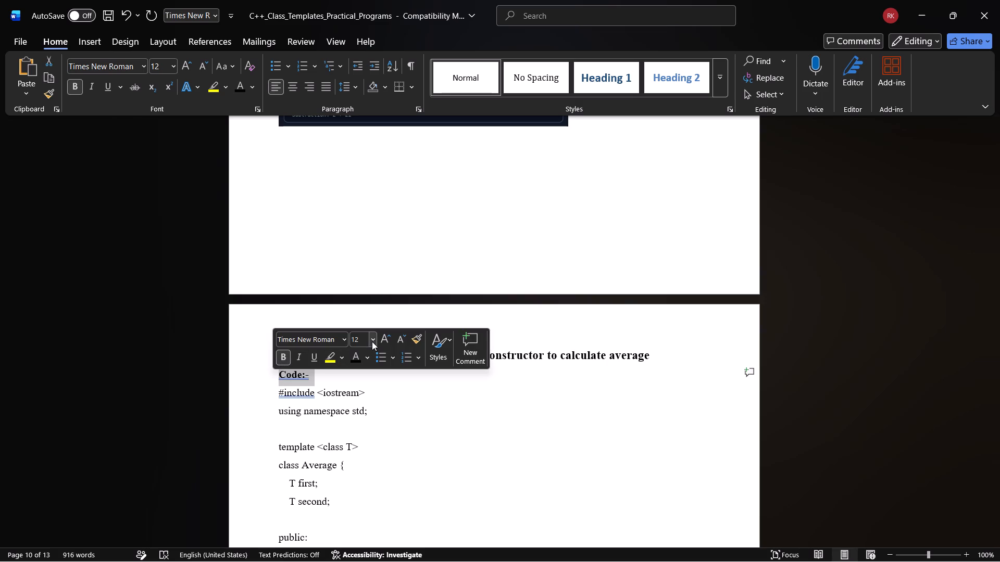
pyautogui.click(372, 341)
pyautogui.click(357, 170)
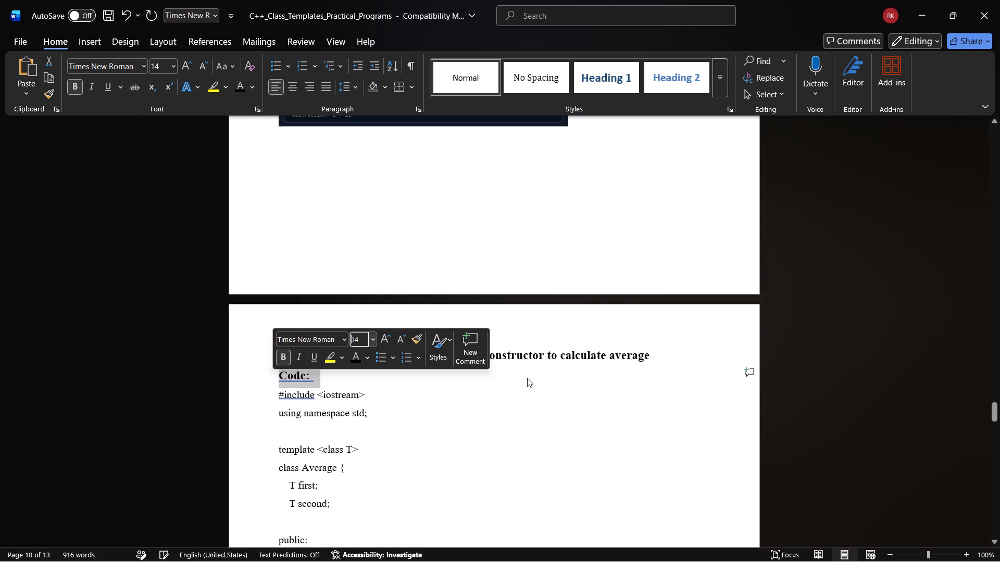
pyautogui.click(556, 416)
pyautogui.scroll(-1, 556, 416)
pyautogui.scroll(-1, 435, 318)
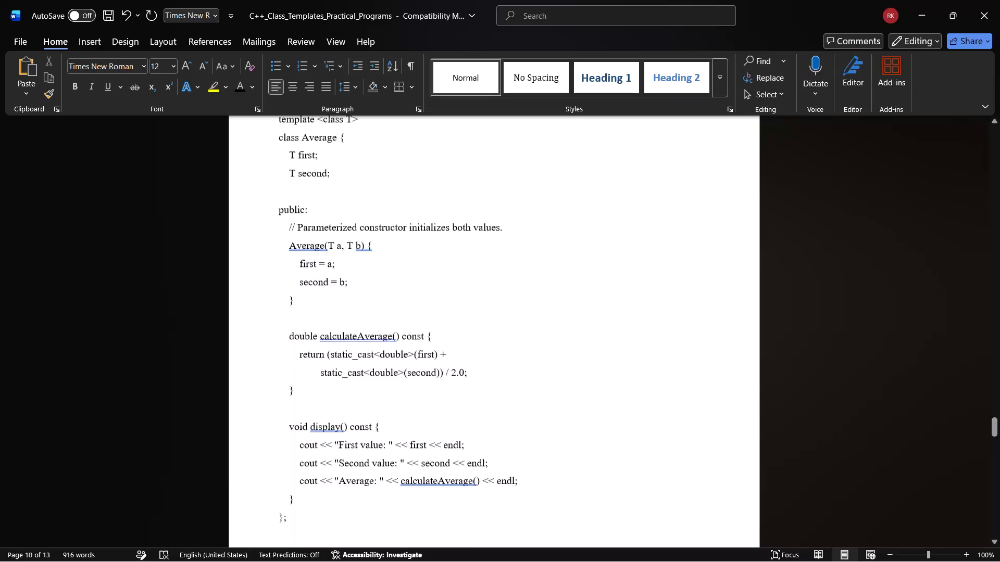
# Delete the "Explanation" label and its paragraph below the Q4 code.
pyautogui.scroll(-3, 435, 318)
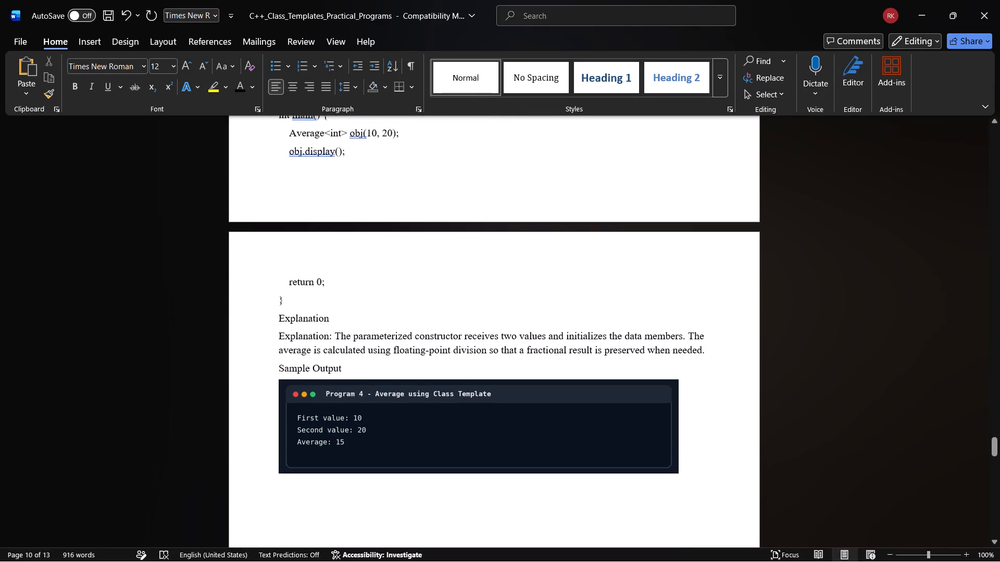
pyautogui.moveTo(707, 346); pyautogui.dragTo(358, 320)
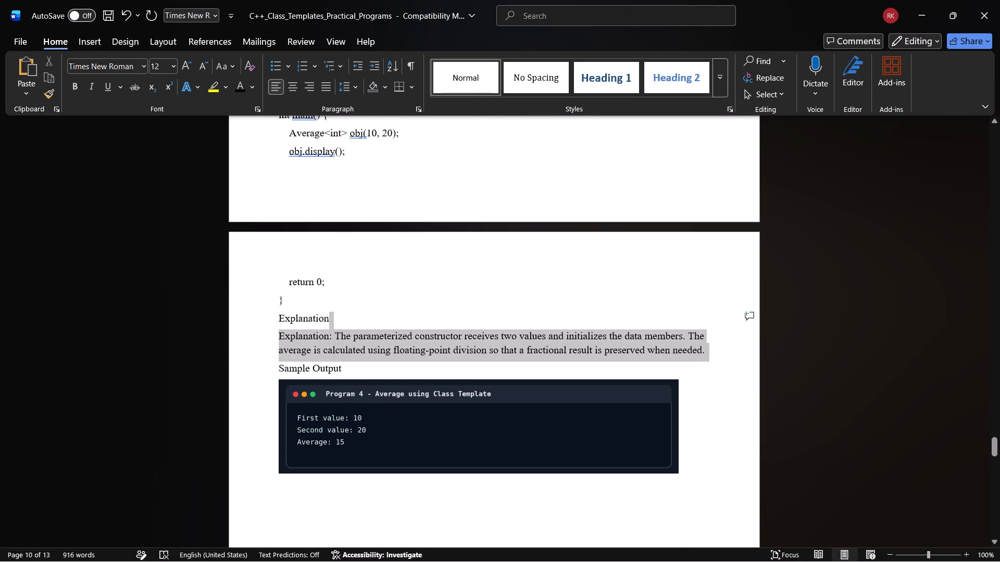
pyautogui.moveTo(358, 320); pyautogui.dragTo(286, 317)
pyautogui.press('BackSpace')
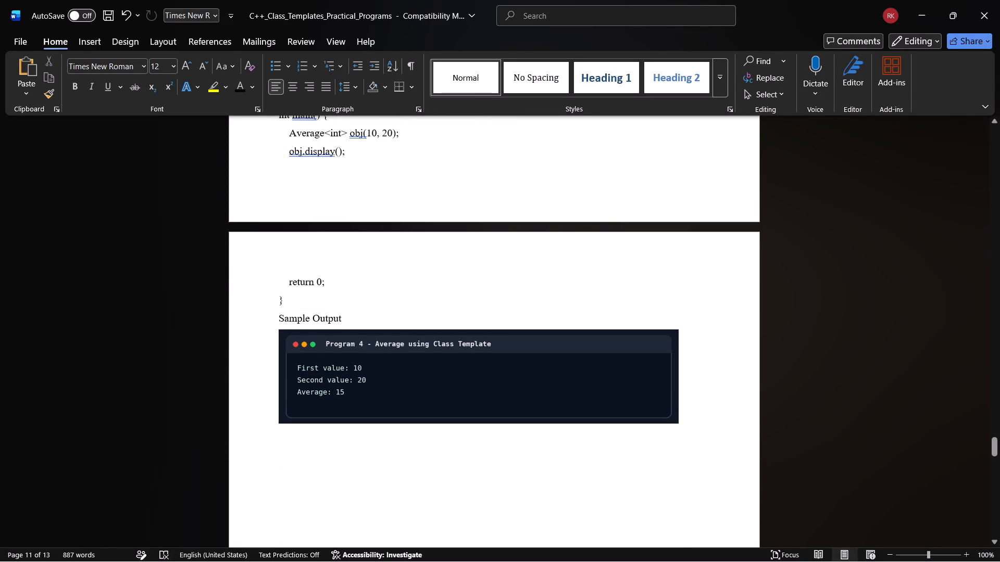
# Change the "Sample Output" label of Q4 to "Output:-" and format it as bold, size 14.
pyautogui.click(314, 318)
pyautogui.press('BackSpace')
pyautogui.press('BackSpace')
pyautogui.press('BackSpace')
pyautogui.press('BackSpace')
pyautogui.press('BackSpace')
pyautogui.press('BackSpace')
pyautogui.press('BackSpace')
pyautogui.moveTo(333, 317); pyautogui.dragTo(275, 321)
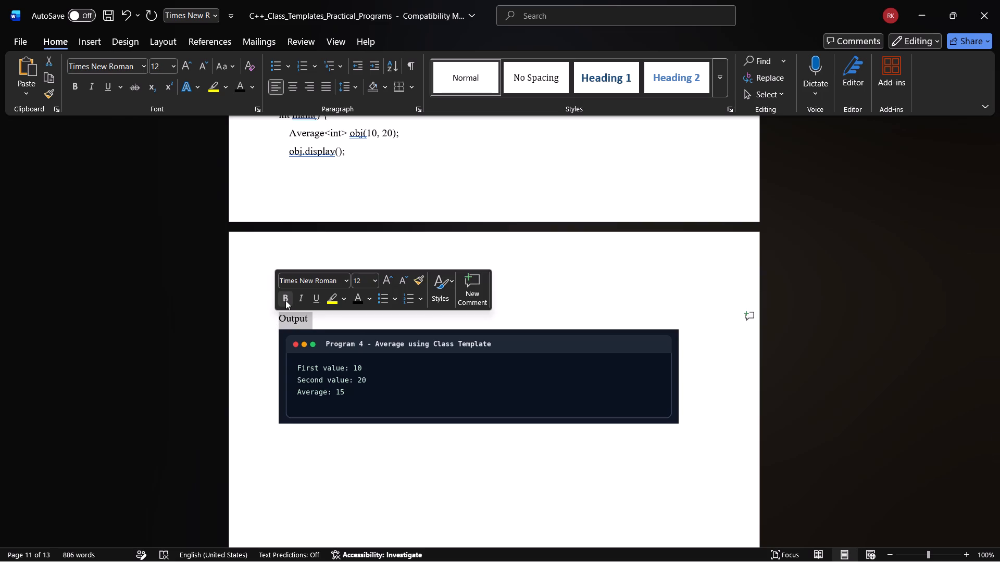
pyautogui.click(285, 300)
pyautogui.click(372, 279)
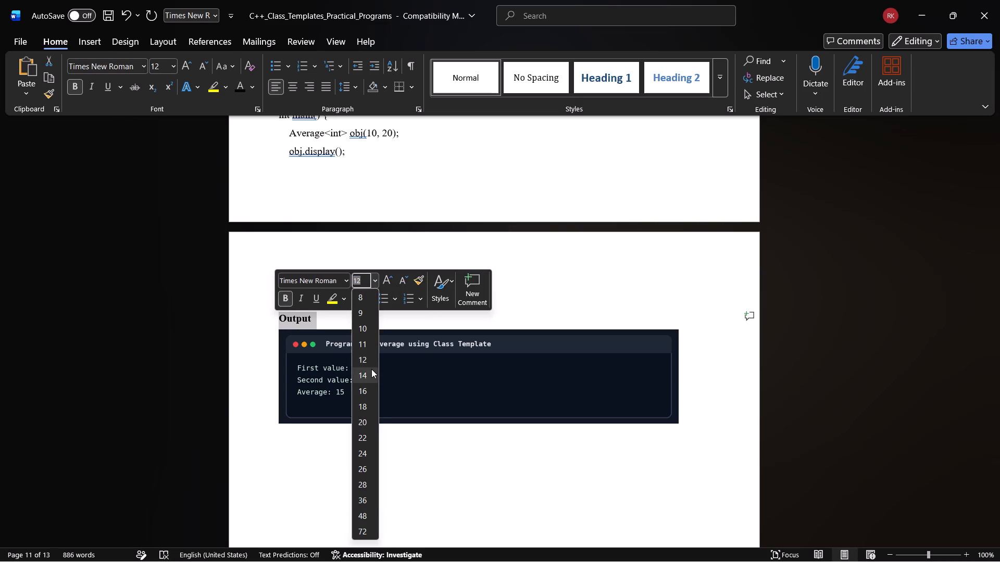
pyautogui.click(371, 369)
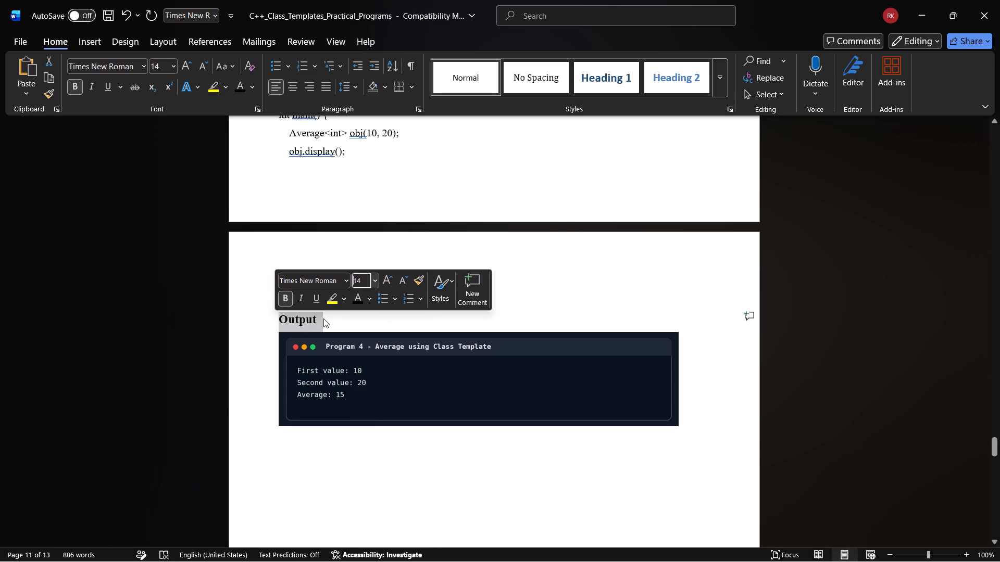
pyautogui.click(323, 318)
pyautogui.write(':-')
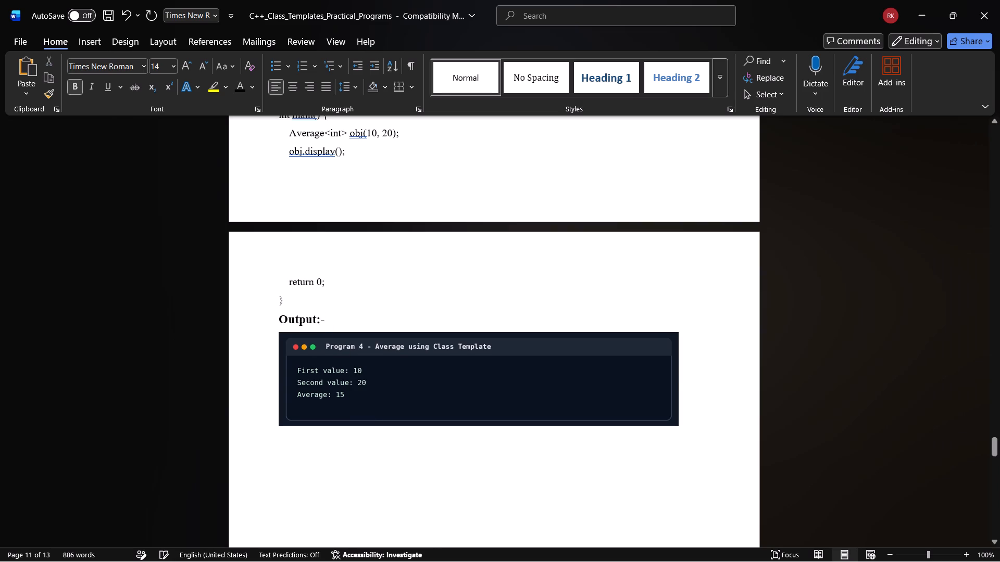
# Shrink the Q4 output image proportionally to about 70% of its width.
pyautogui.click(386, 360)
pyautogui.moveTo(678, 425); pyautogui.dragTo(555, 383)
pyautogui.click(582, 478)
# Change the number of the heading about two different data types to "Q5".
pyautogui.scroll(-2, 582, 478)
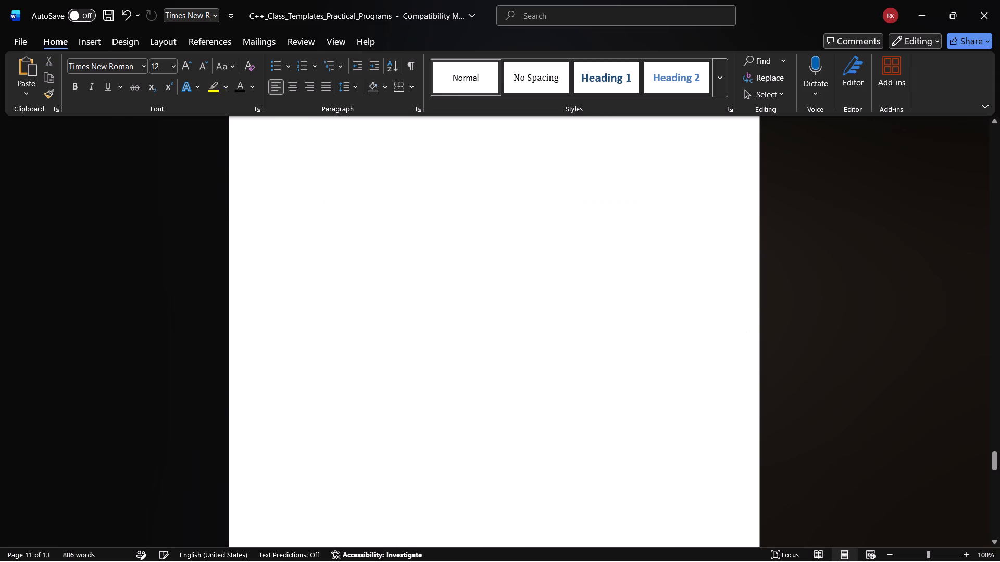
pyautogui.scroll(-2, 582, 478)
pyautogui.scroll(2, 582, 478)
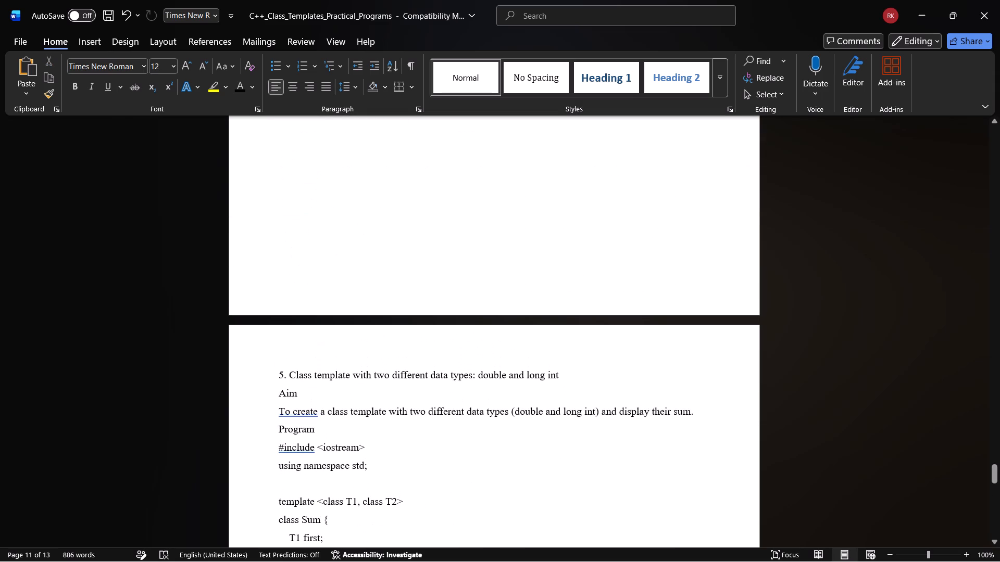
pyautogui.click(278, 377)
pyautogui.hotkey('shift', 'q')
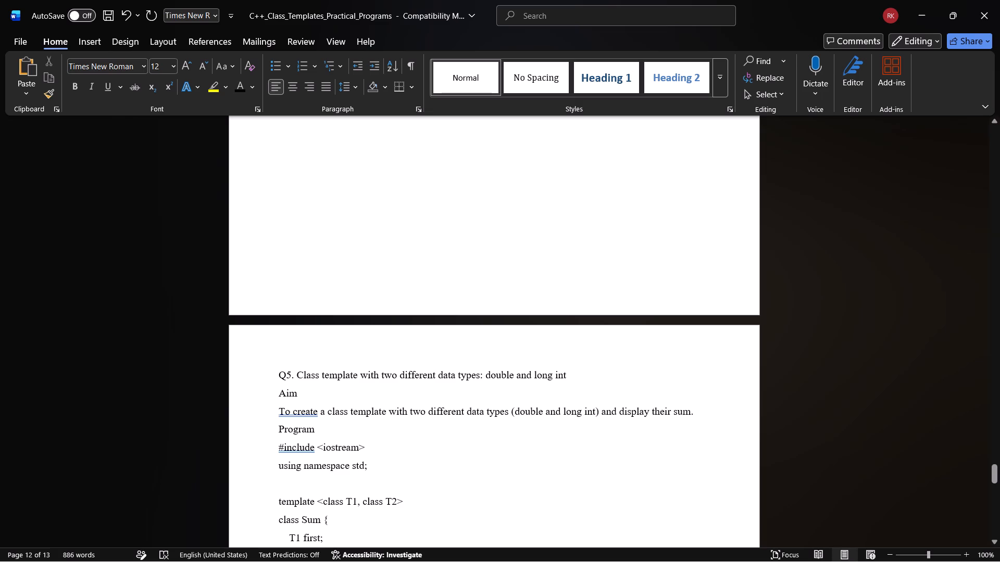
# Delete the "Aim" label and its description line below the Q5 heading.
pyautogui.moveTo(699, 416); pyautogui.dragTo(400, 406)
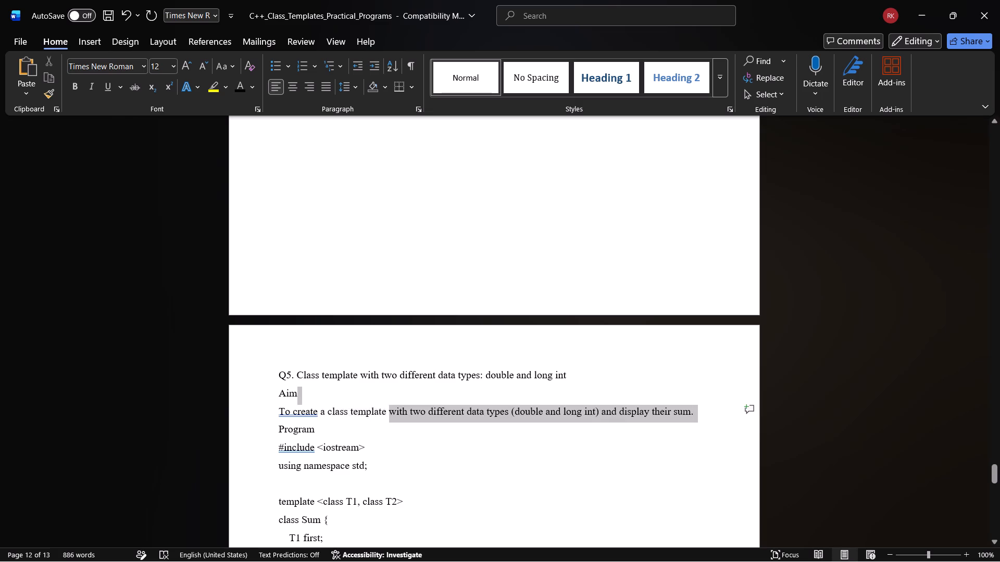
pyautogui.moveTo(400, 406); pyautogui.dragTo(285, 388)
pyautogui.press('BackSpace')
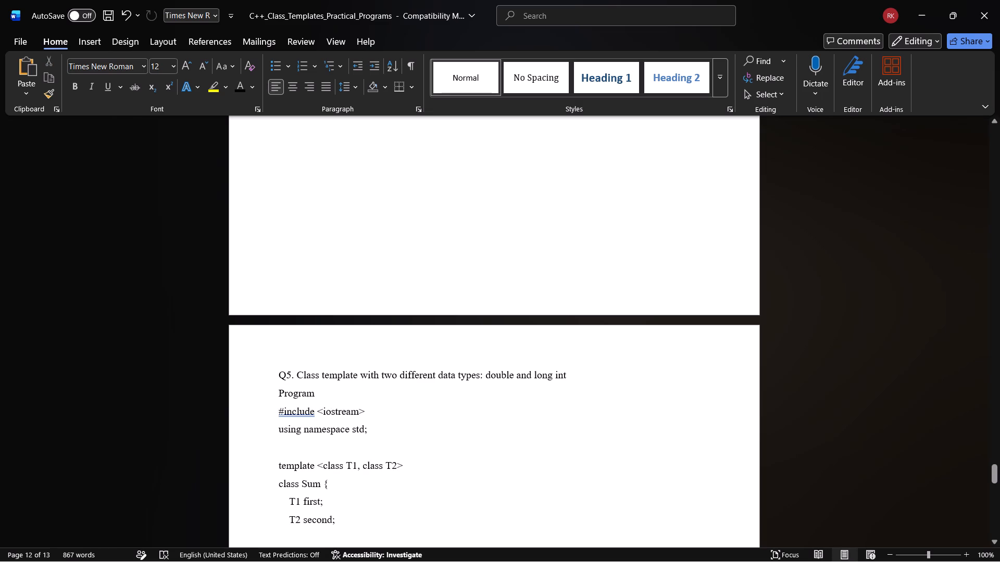
# Replace the "Program" label of Q5 with "Code:-" on its own line above the code.
pyautogui.moveTo(346, 398); pyautogui.dragTo(278, 392)
pyautogui.press('BackSpace')
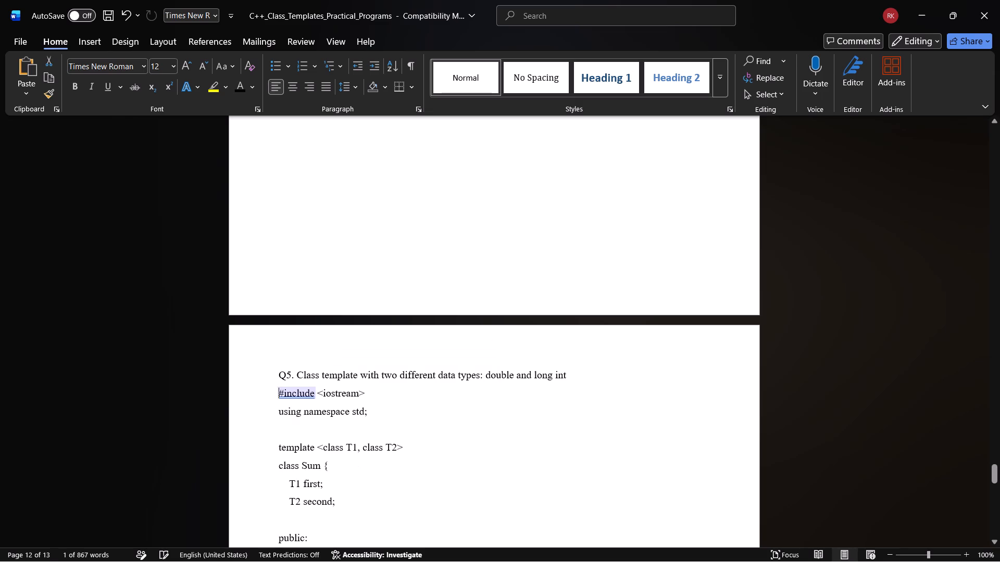
pyautogui.press('Return')
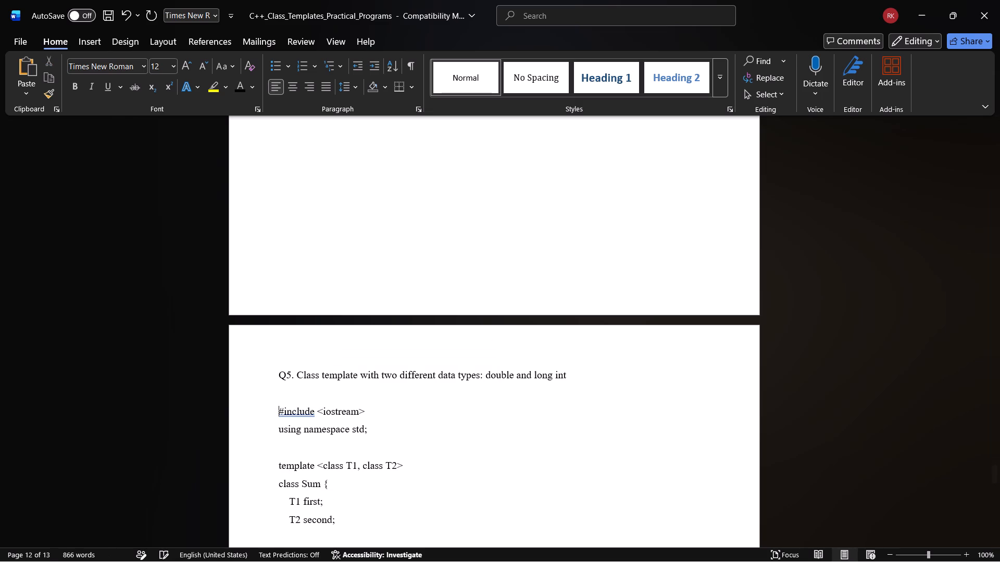
pyautogui.click(279, 395)
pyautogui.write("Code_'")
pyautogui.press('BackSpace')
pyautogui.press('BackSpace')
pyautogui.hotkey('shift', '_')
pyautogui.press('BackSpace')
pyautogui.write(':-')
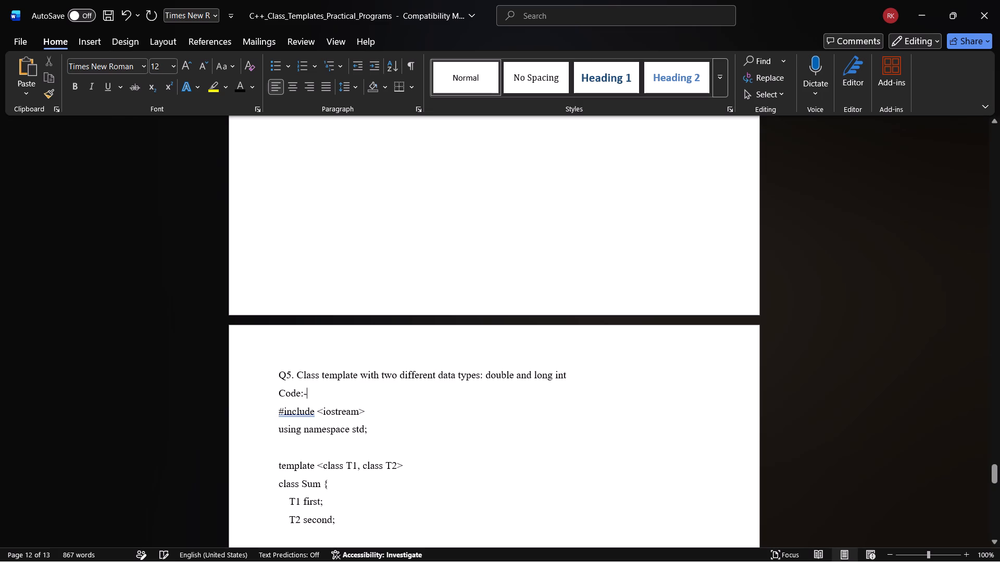
# Format the Q5 heading and its "Code:-" label as bold, size 14.
pyautogui.moveTo(327, 398); pyautogui.dragTo(278, 375)
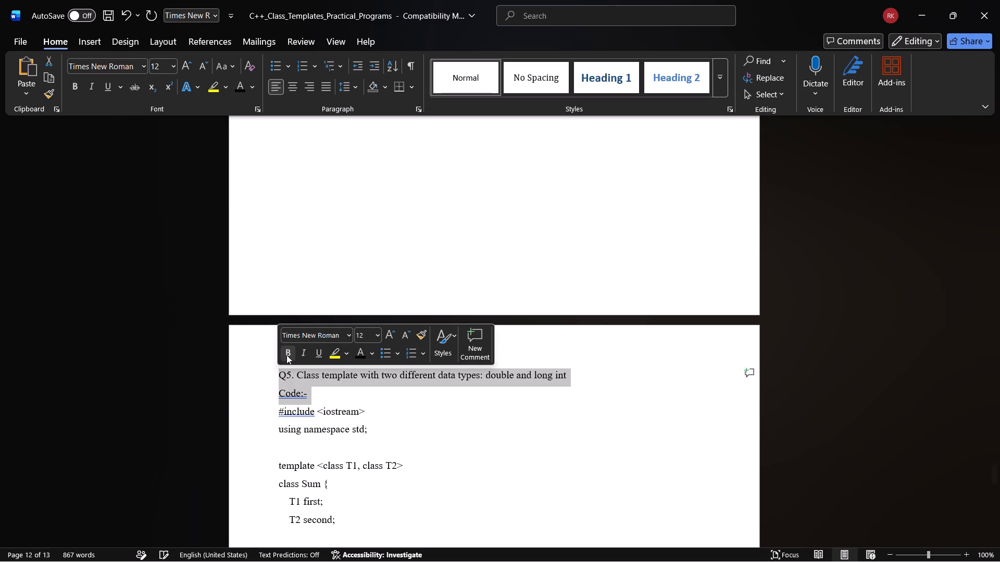
pyautogui.click(286, 355)
pyautogui.click(376, 334)
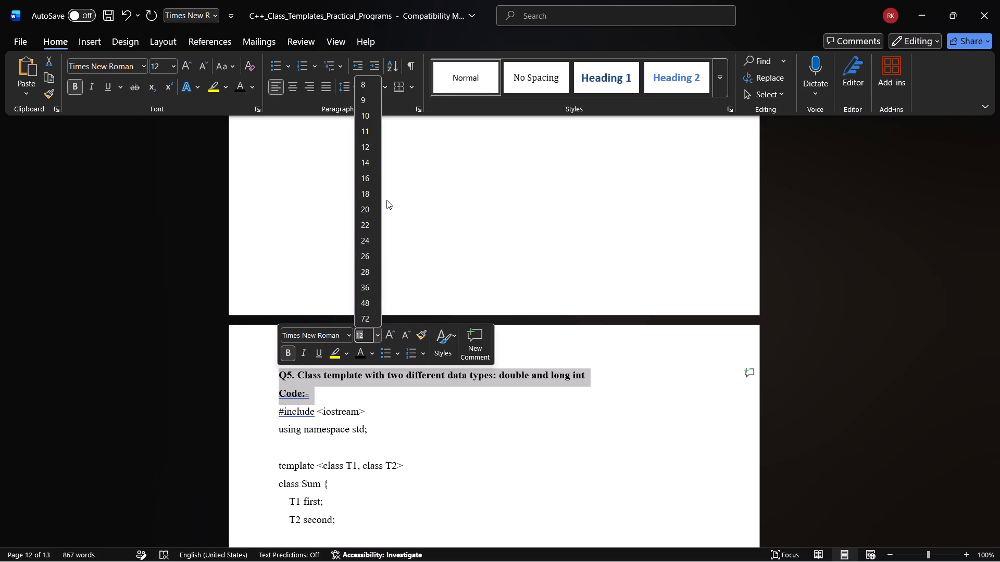
pyautogui.click(365, 161)
pyautogui.click(536, 289)
# Delete the "Explanation" label and its paragraph below the Q5 code.
pyautogui.scroll(-1, 536, 289)
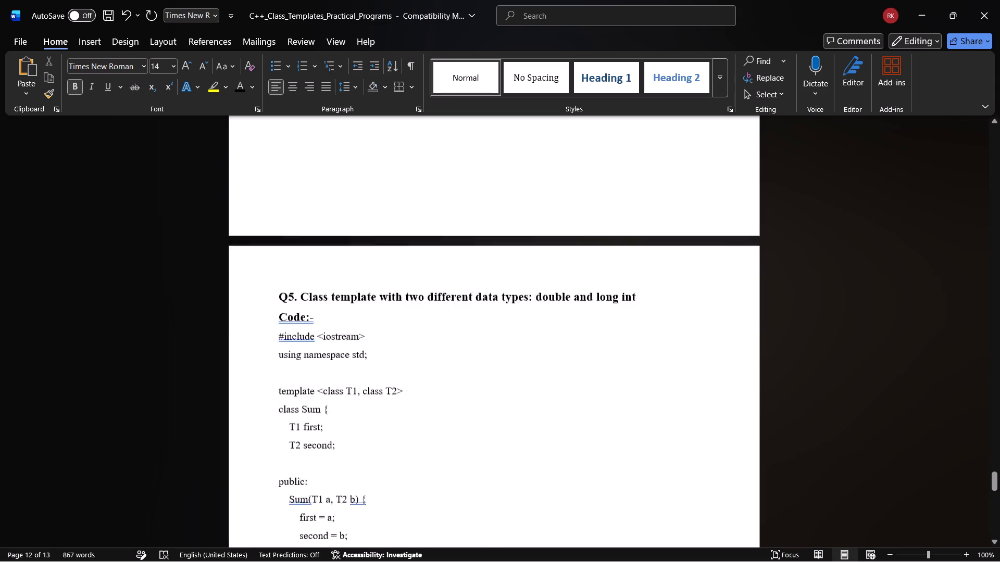
pyautogui.scroll(-1, 536, 289)
pyautogui.scroll(-4, 374, 255)
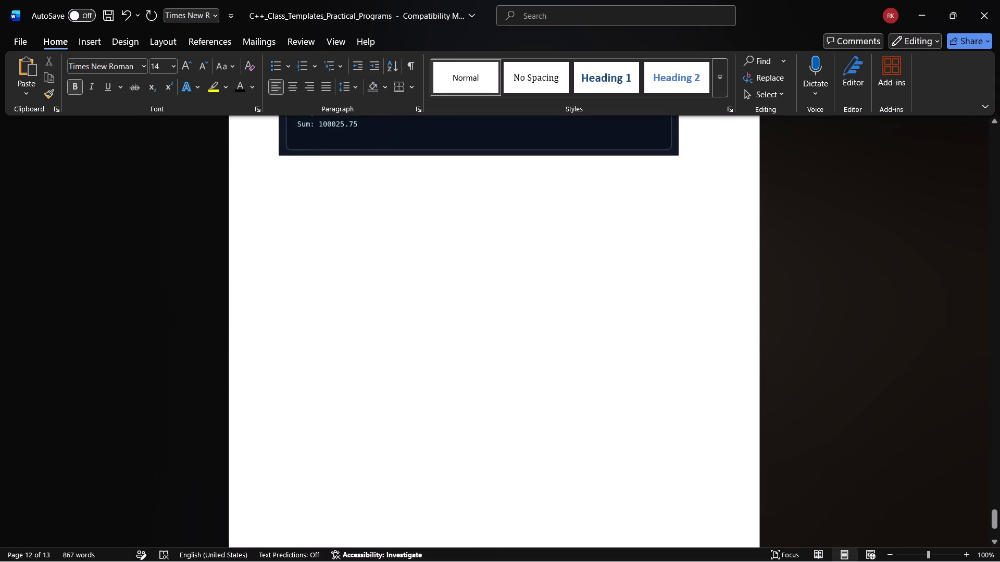
pyautogui.scroll(2, 374, 255)
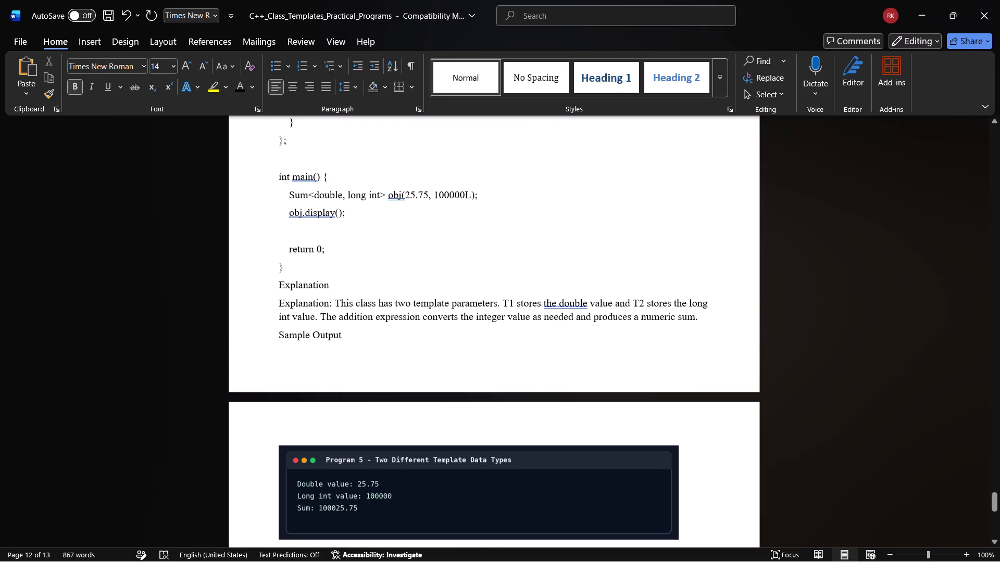
pyautogui.moveTo(709, 317); pyautogui.dragTo(296, 282)
pyautogui.press('BackSpace')
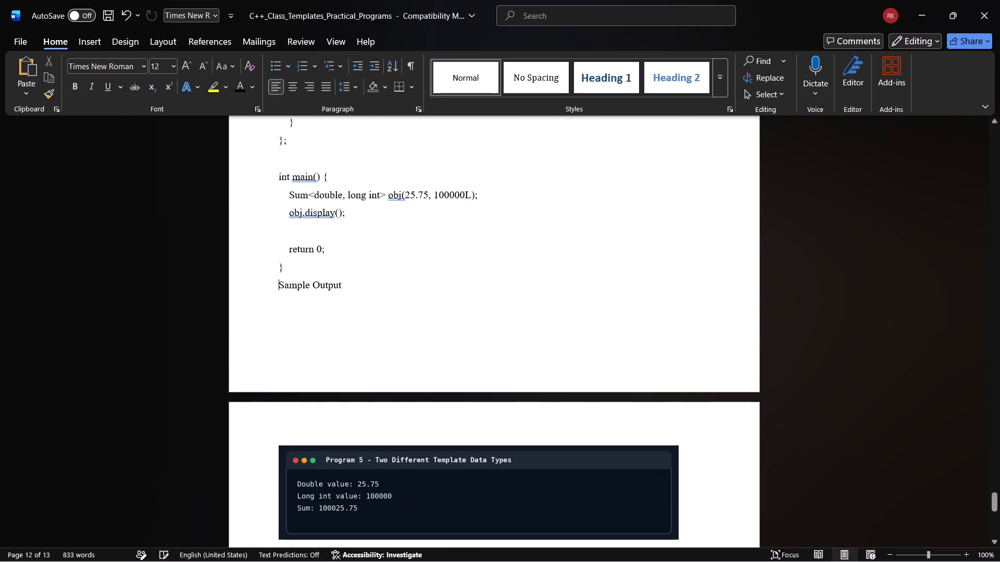
# Change the "Sample Output" label of Q5 to "Output:-" and format it as bold, size 14.
pyautogui.click(315, 287)
pyautogui.press('BackSpace')
pyautogui.press('BackSpace')
pyautogui.press('BackSpace')
pyautogui.press('BackSpace')
pyautogui.press('BackSpace')
pyautogui.press('BackSpace')
pyautogui.press('BackSpace')
pyautogui.moveTo(313, 285); pyautogui.dragTo(278, 289)
pyautogui.click(287, 270)
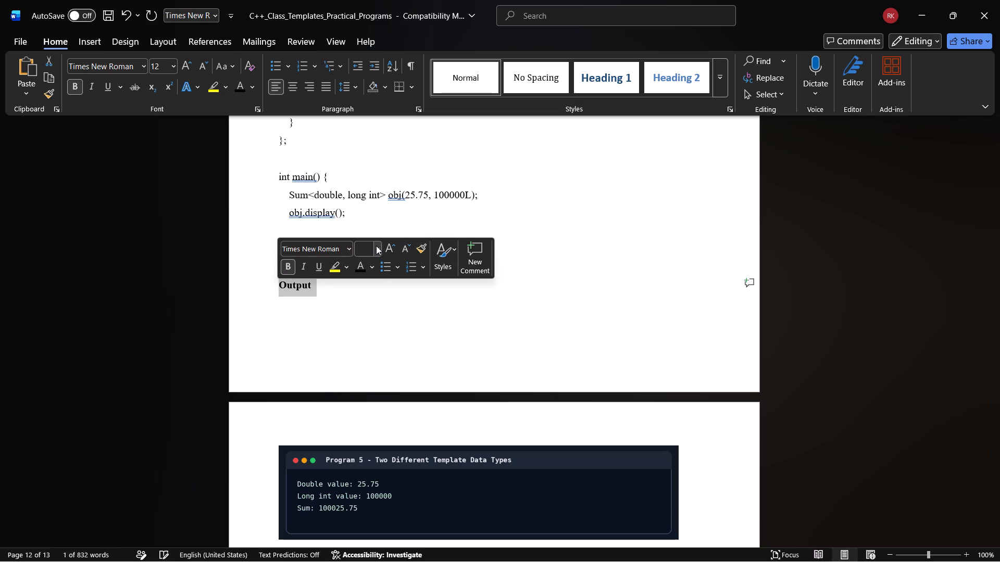
pyautogui.click(376, 246)
pyautogui.click(365, 342)
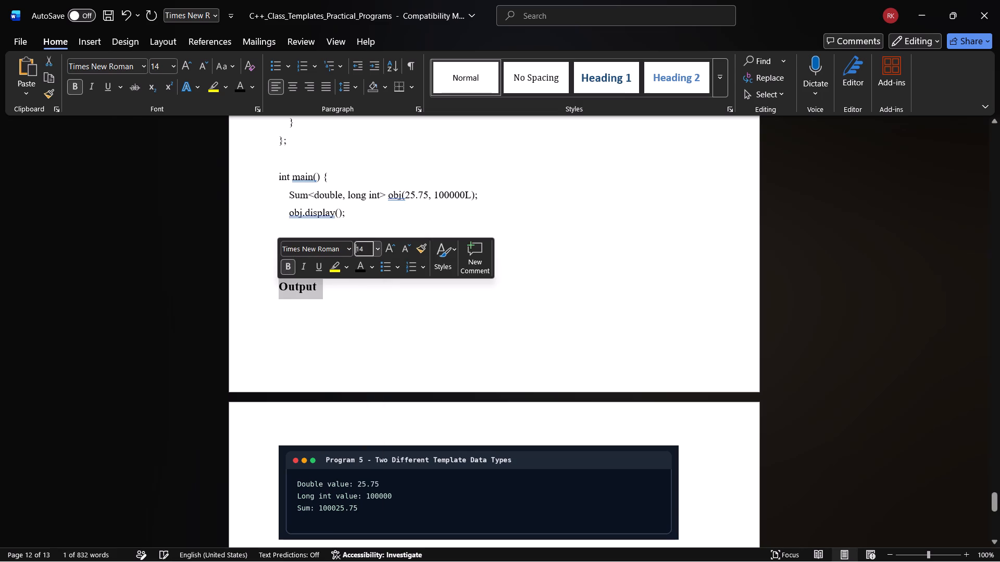
pyautogui.click(327, 278)
pyautogui.click(327, 284)
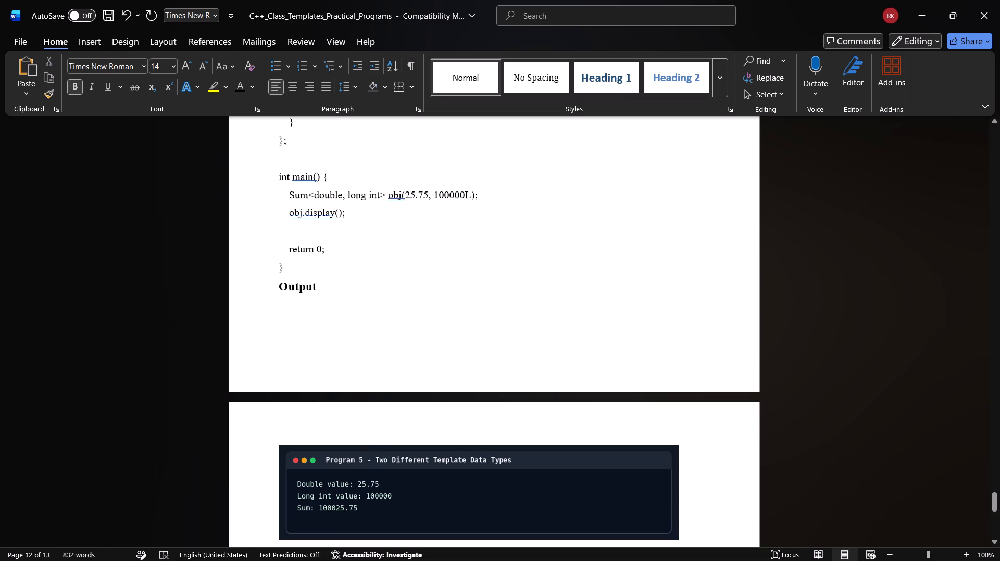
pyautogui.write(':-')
pyautogui.click(503, 386)
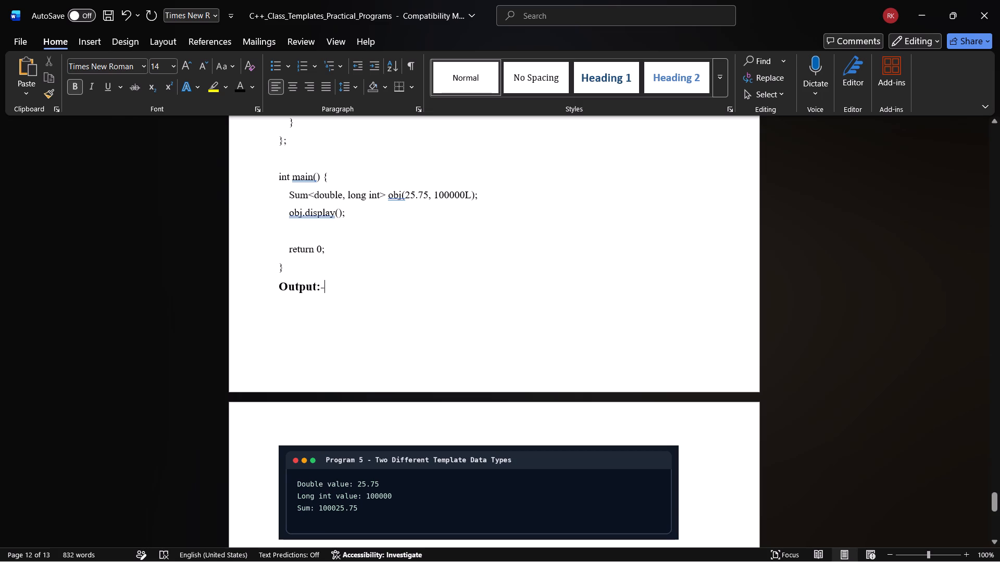
# Shrink the Q5 output image proportionally to about 70% of its width.
pyautogui.click(481, 496)
pyautogui.moveTo(677, 540); pyautogui.dragTo(556, 497)
# Apply a Box page border with a 2 ¼ pt solid line to the whole document.
pyautogui.scroll(20, 542, 247)
pyautogui.scroll(7, 542, 247)
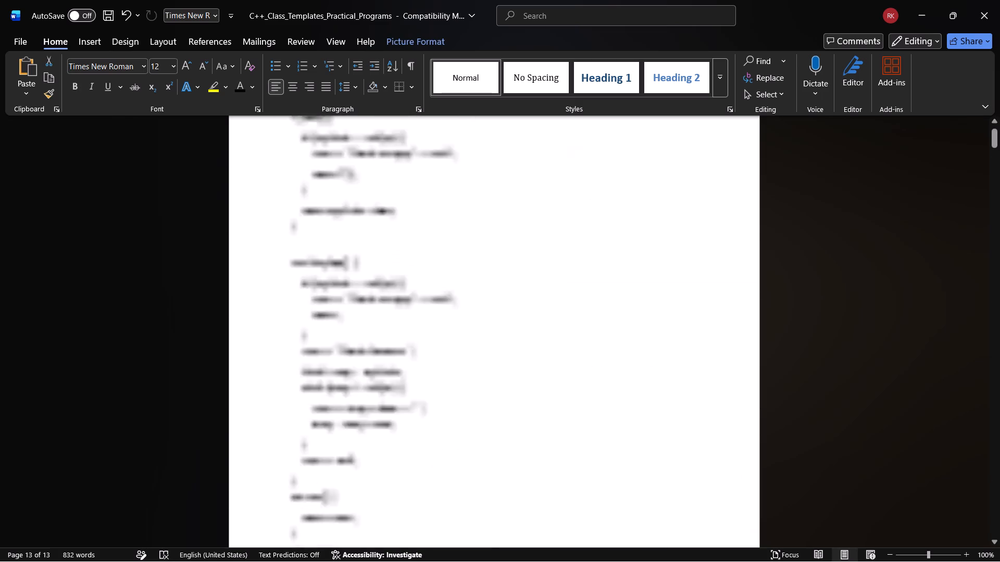
pyautogui.scroll(6, 542, 247)
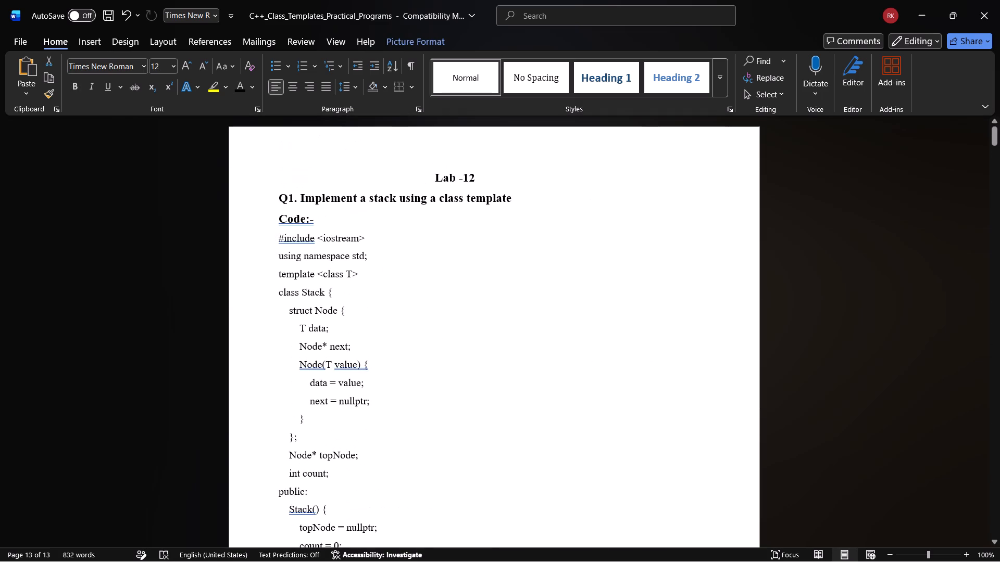
pyautogui.moveTo(73, 47); pyautogui.dragTo(97, 45)
pyautogui.click(97, 45)
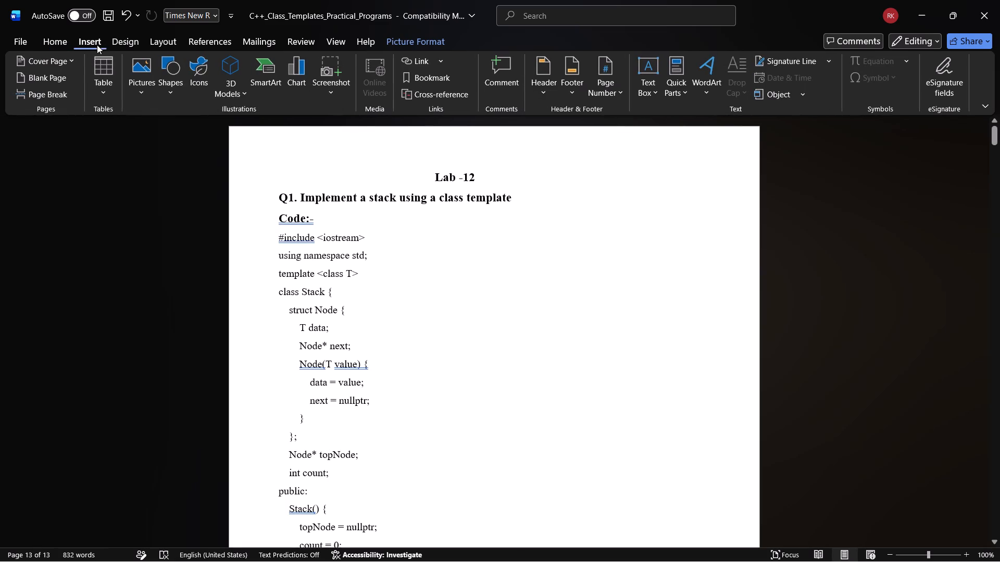
pyautogui.click(122, 43)
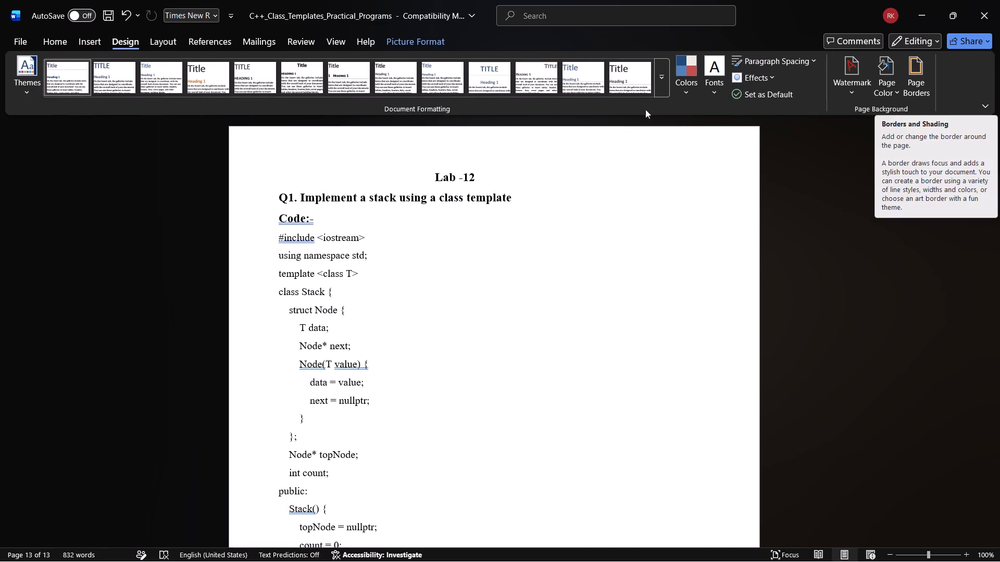
pyautogui.moveTo(901, 75); pyautogui.dragTo(916, 76)
pyautogui.click(916, 76)
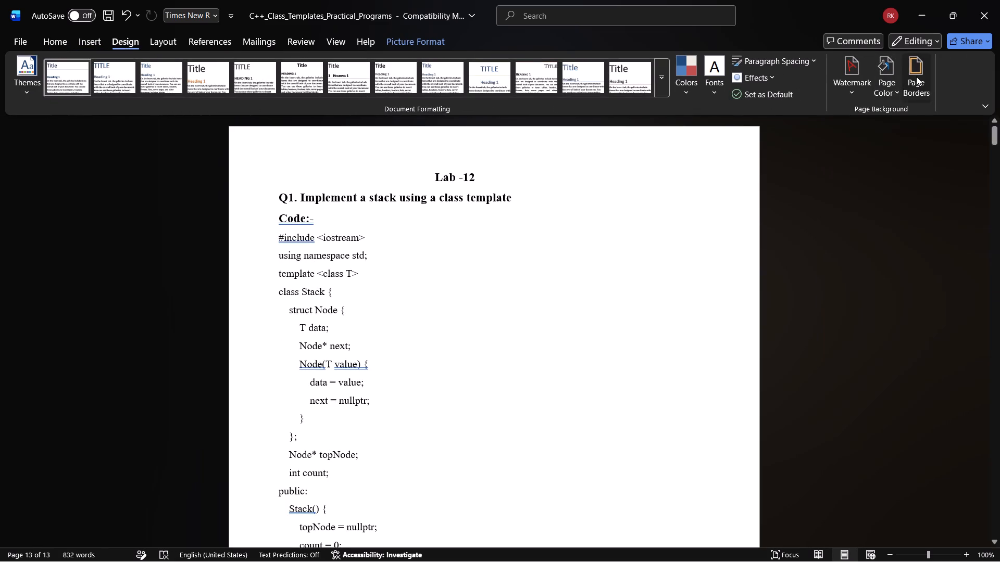
pyautogui.click(916, 76)
pyautogui.click(329, 244)
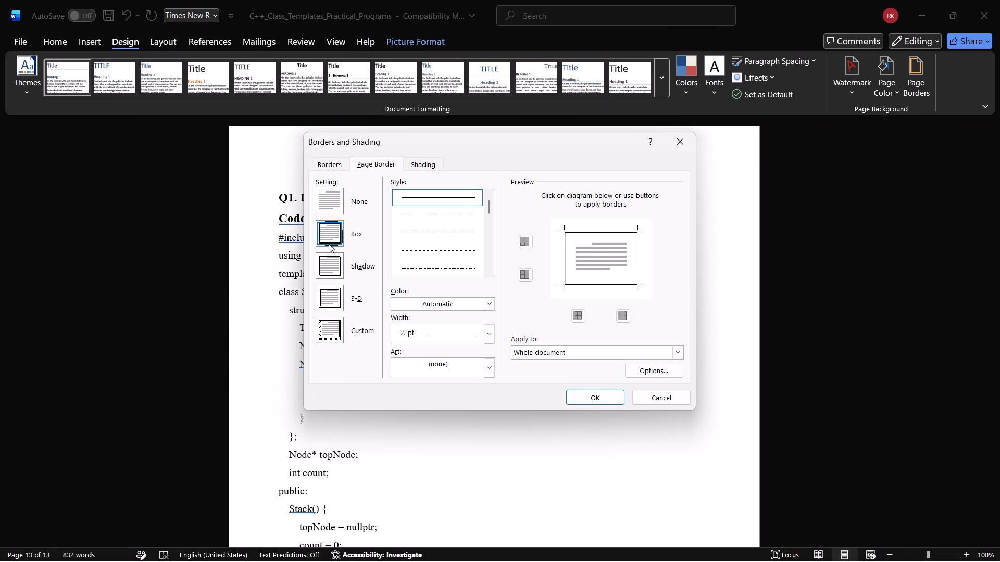
pyautogui.click(490, 331)
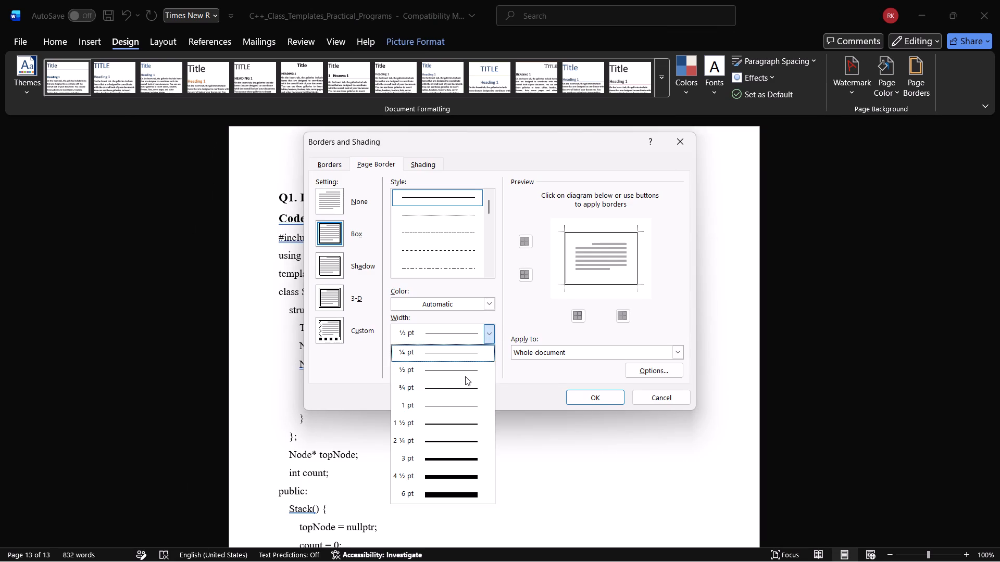
pyautogui.click(422, 436)
pyautogui.click(584, 398)
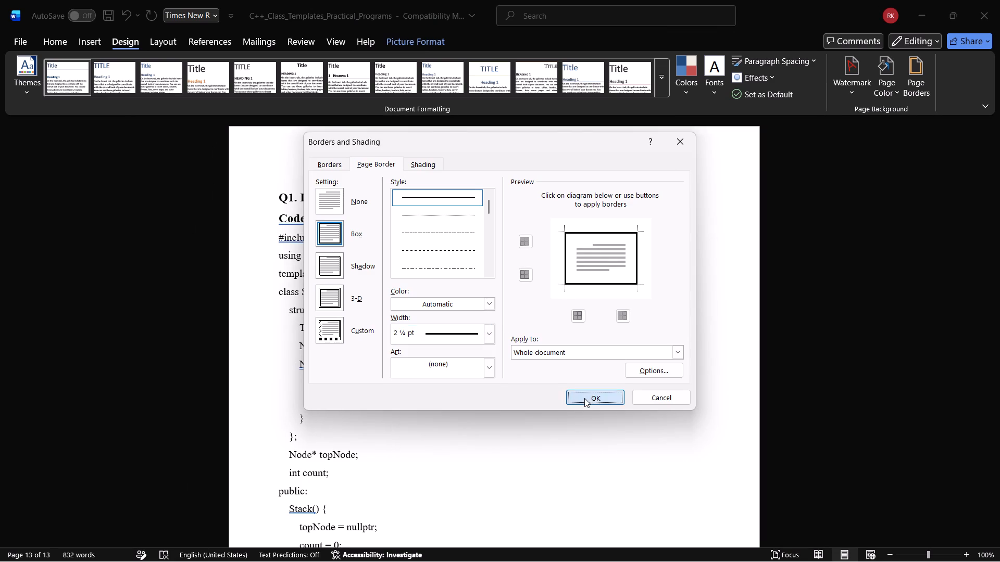
# Remove the page break before the Q2 heading so it directly follows the Q1 output image.
pyautogui.scroll(15, 584, 398)
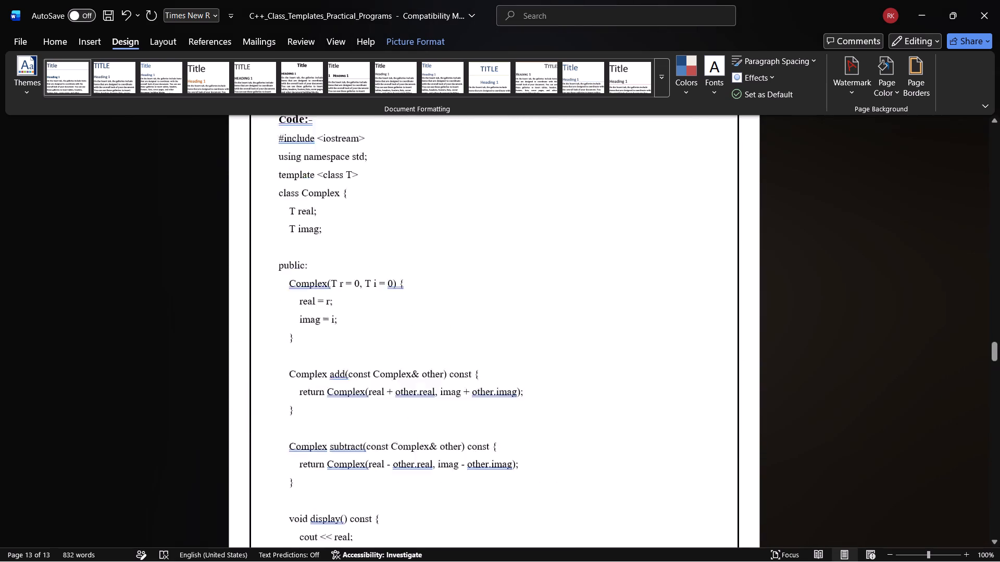
pyautogui.scroll(18, 584, 398)
pyautogui.scroll(-3, 584, 398)
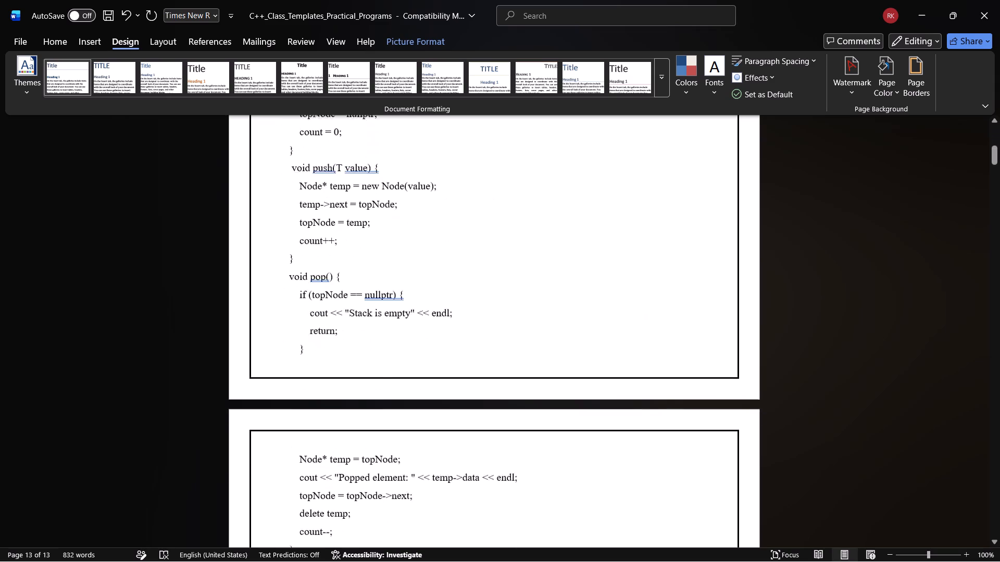
pyautogui.scroll(-5, 584, 398)
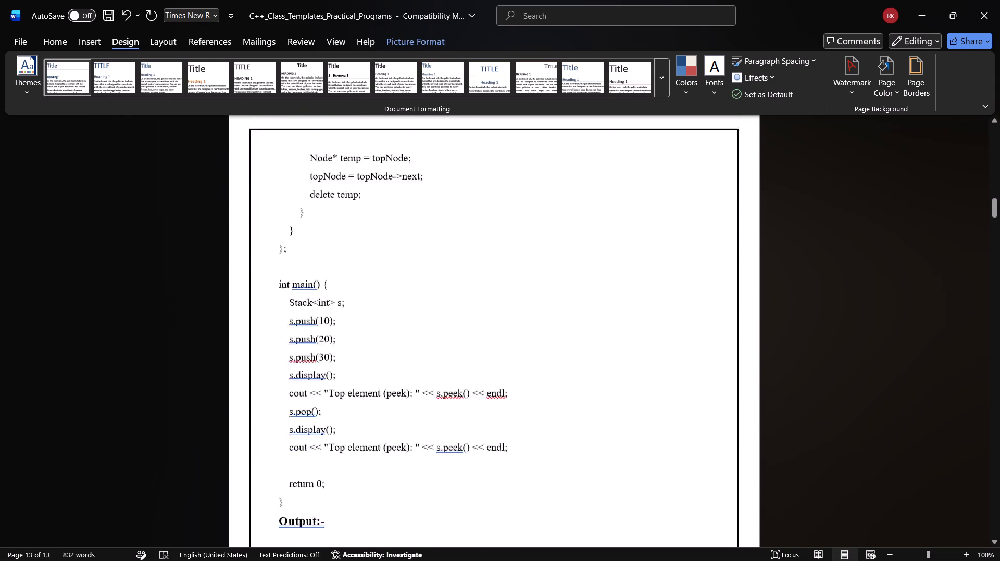
pyautogui.scroll(-1, 584, 398)
pyautogui.scroll(1, 584, 398)
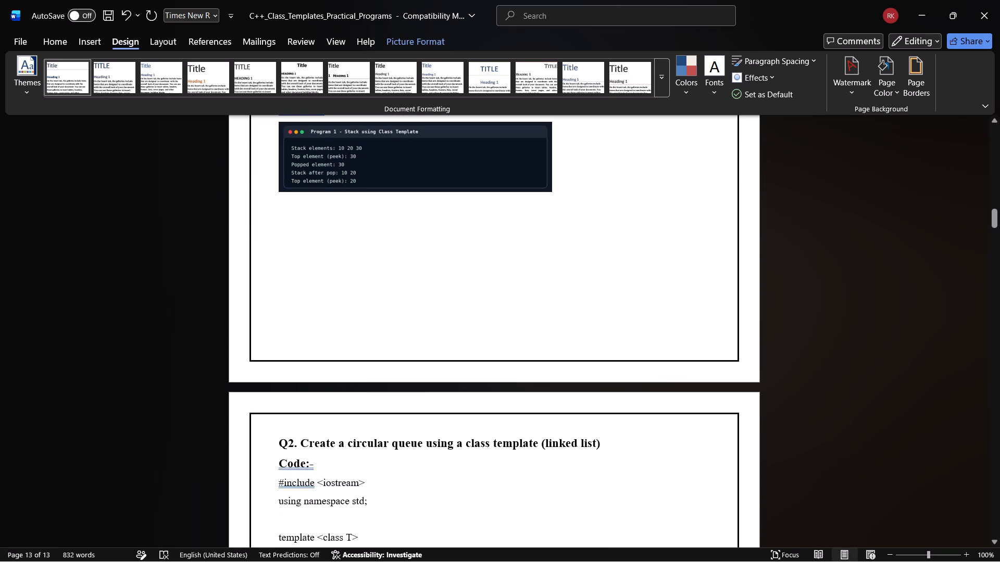
pyautogui.click(282, 443)
pyautogui.press('BackSpace')
pyautogui.press('BackSpace')
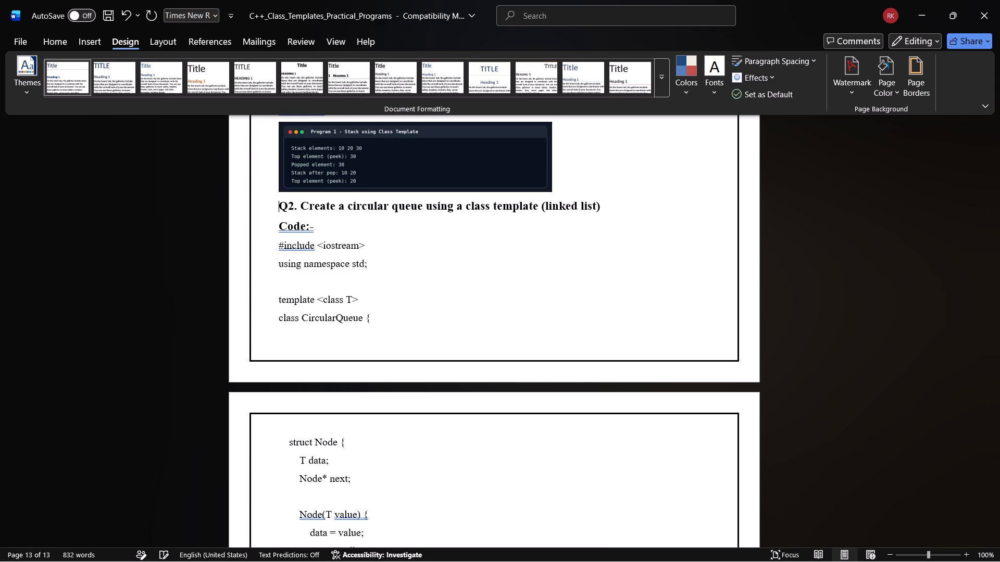
# Remove the page break before the Q3 heading so it directly follows the Q2 output image.
pyautogui.scroll(-6, 424, 561)
pyautogui.scroll(-3, 396, 368)
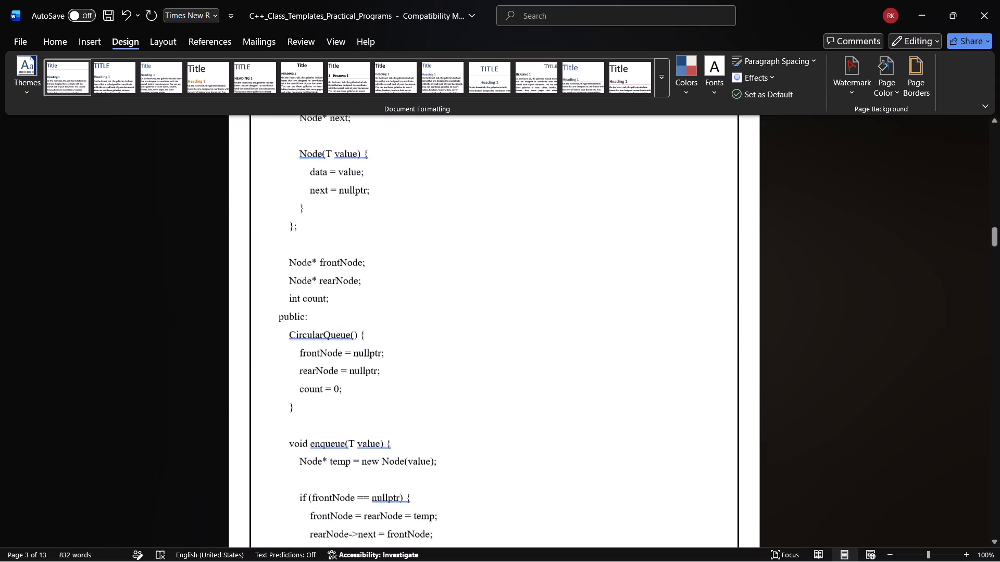
pyautogui.scroll(-7, 396, 368)
pyautogui.scroll(1, 396, 368)
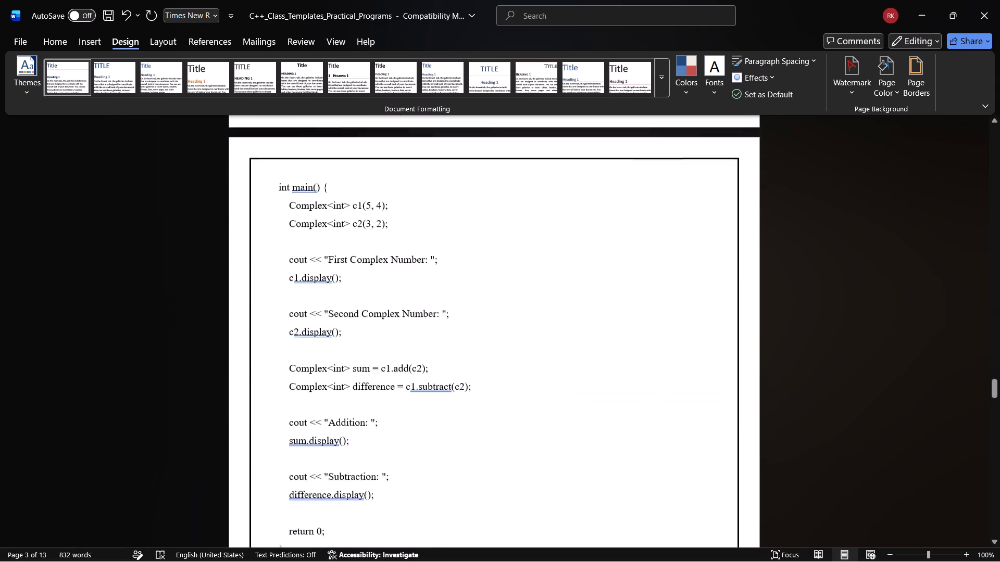
pyautogui.scroll(4, 396, 368)
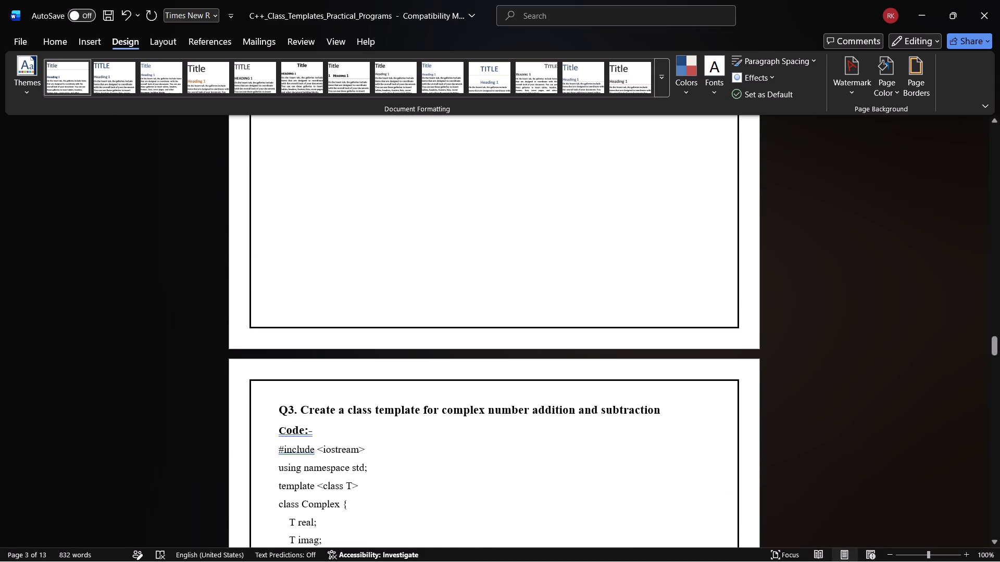
pyautogui.click(281, 412)
pyautogui.press('BackSpace')
pyautogui.press('BackSpace')
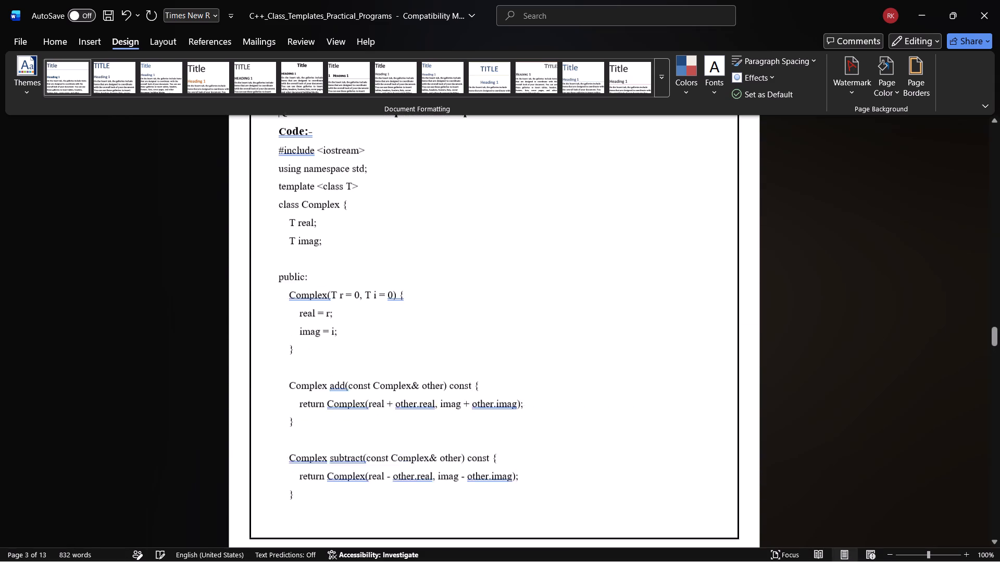
# Remove the page break before the Q4 heading so it directly follows the Q3 output image.
pyautogui.scroll(1, 281, 412)
pyautogui.scroll(-6, 281, 412)
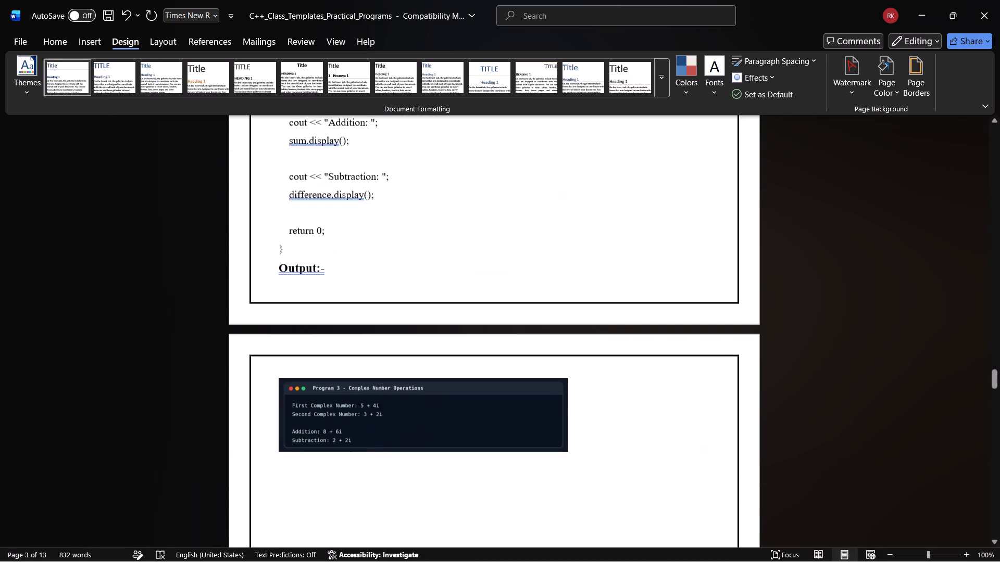
pyautogui.scroll(-1, 281, 412)
pyautogui.scroll(-2, 306, 509)
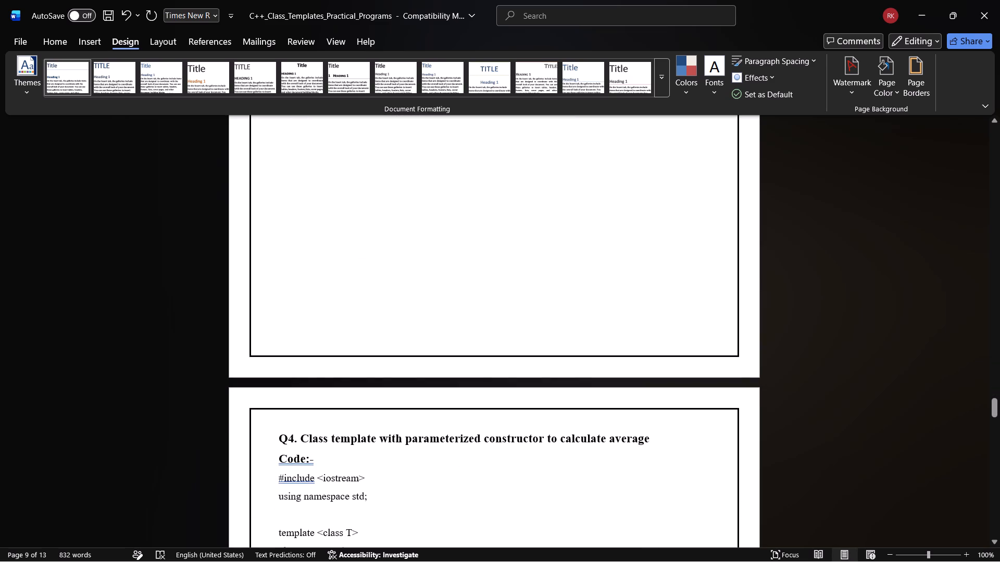
pyautogui.click(279, 442)
pyautogui.press('BackSpace')
pyautogui.press('BackSpace')
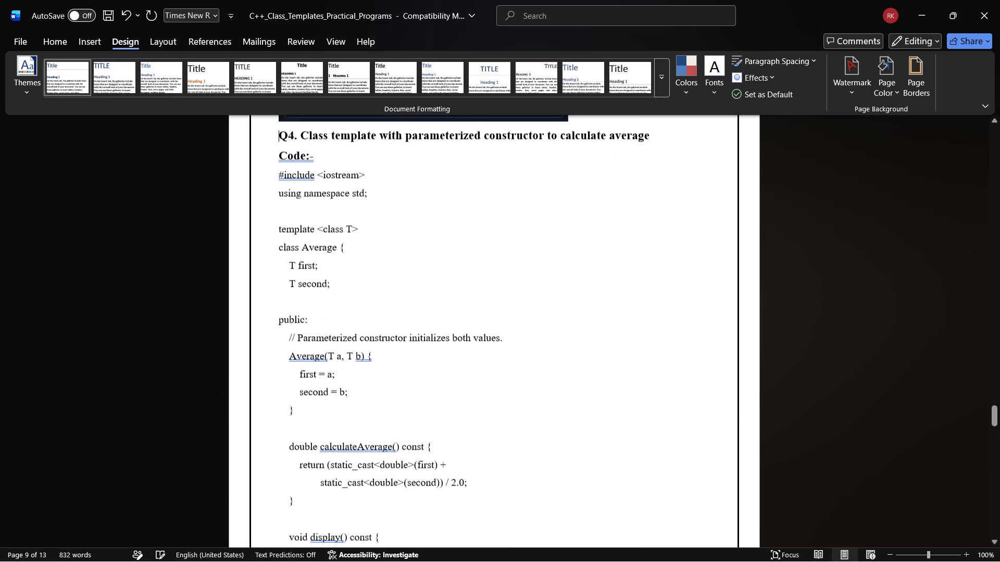
# Remove the page break before the Q5 heading so it directly follows the Q4 output image.
pyautogui.scroll(-8, 437, 507)
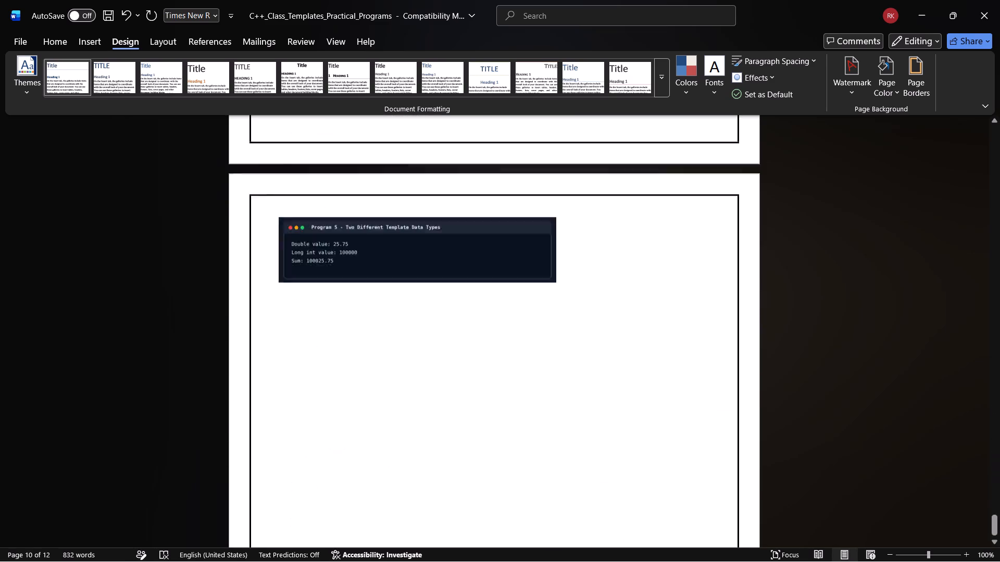
pyautogui.scroll(5, 437, 507)
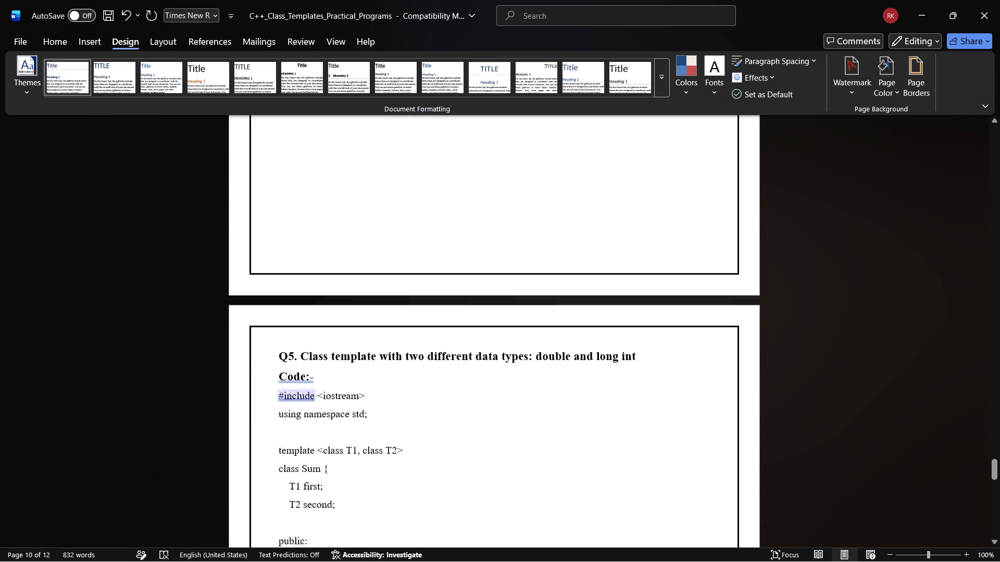
pyautogui.click(278, 354)
pyautogui.press('BackSpace')
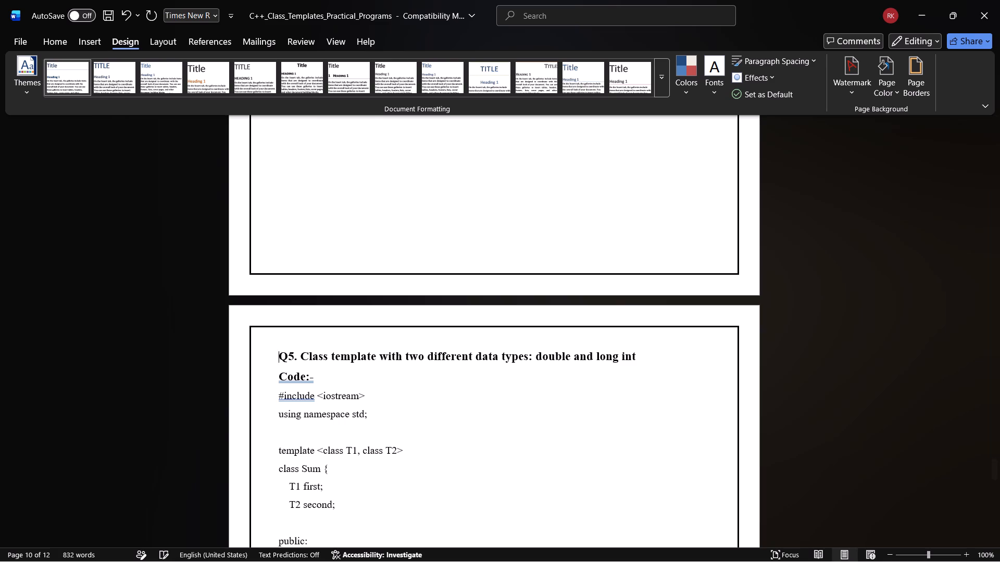
pyautogui.press('BackSpace')
# Delete the blank lines above the display() and peek() functions in the Q1 Stack code.
pyautogui.scroll(-16, 278, 354)
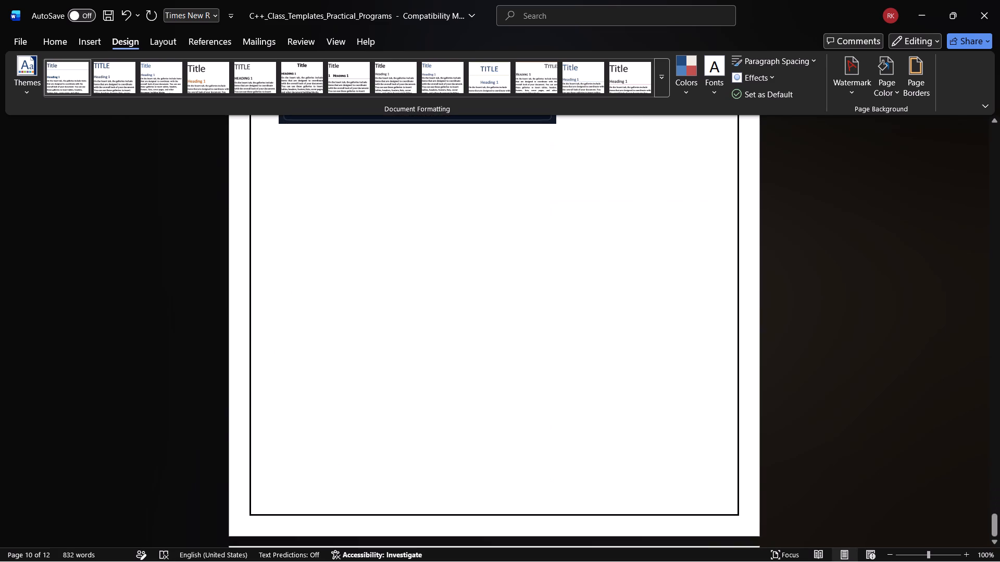
pyautogui.scroll(15, 278, 354)
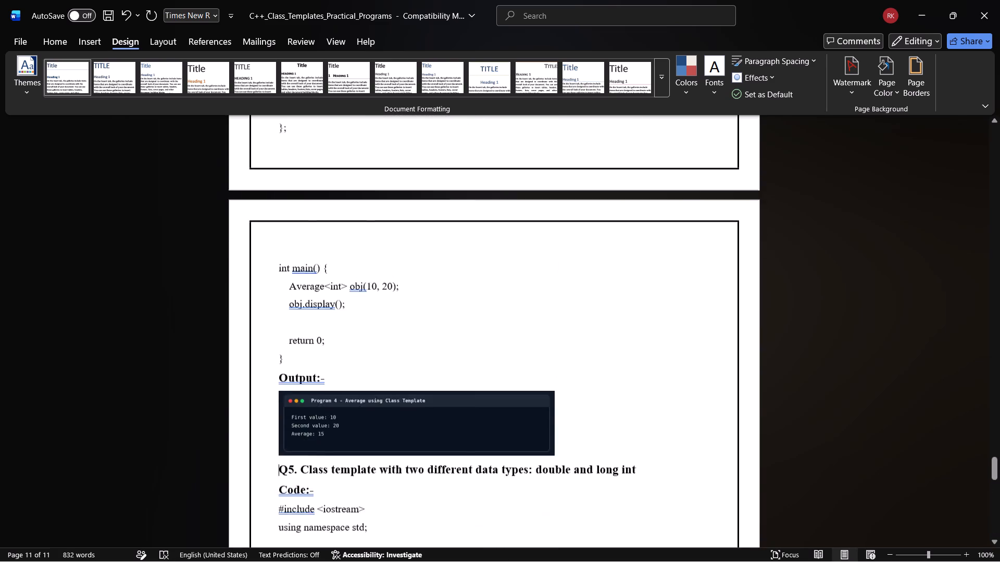
pyautogui.scroll(20, 278, 354)
pyautogui.scroll(-1, 384, 256)
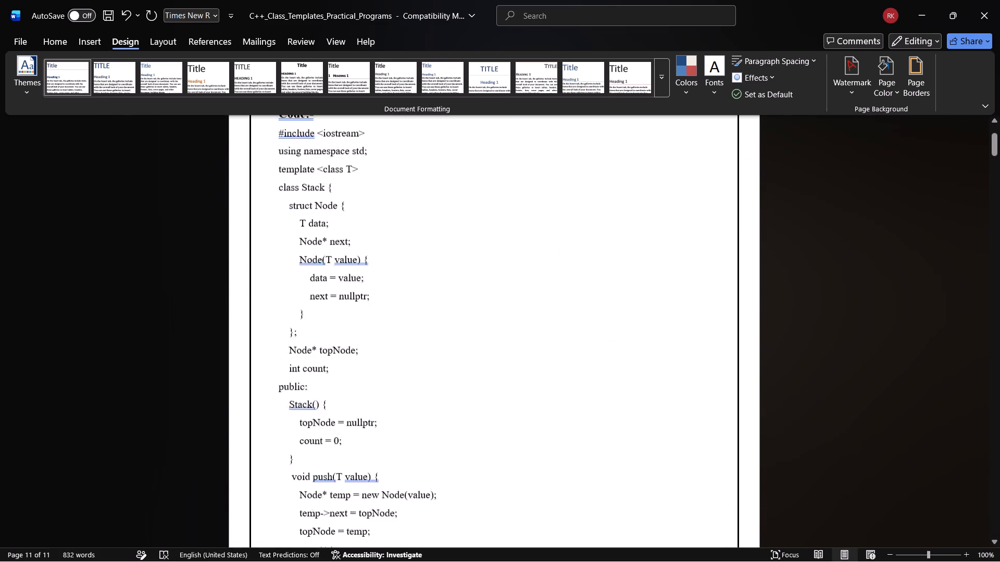
pyautogui.scroll(-3, 384, 256)
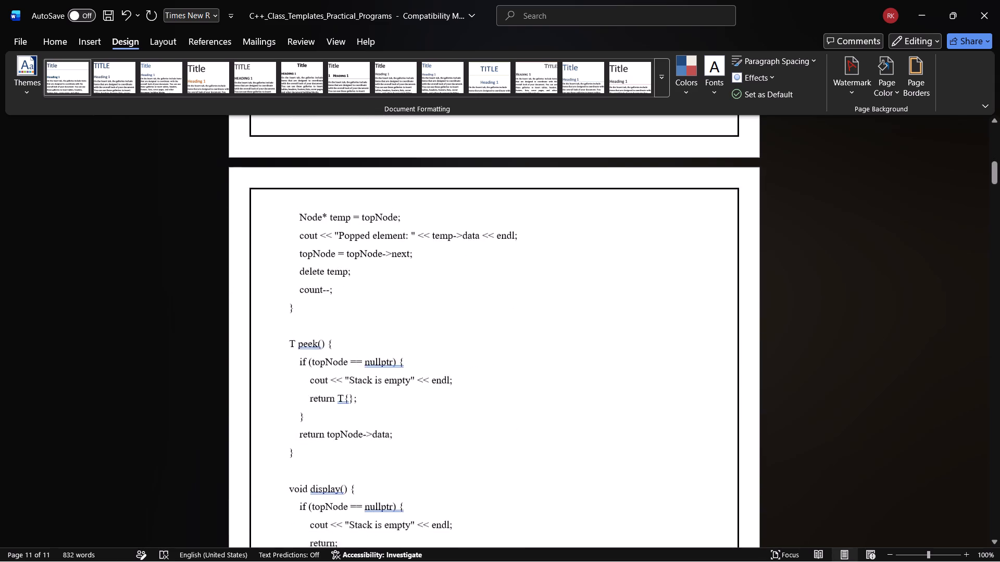
pyautogui.scroll(-1, 384, 256)
pyautogui.click(308, 291)
pyautogui.press('BackSpace')
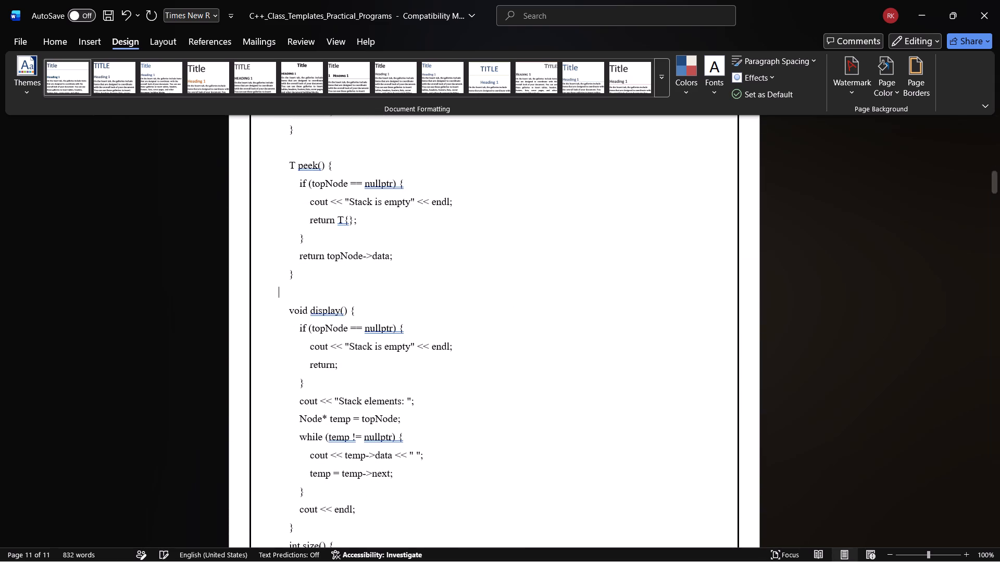
pyautogui.press('BackSpace')
pyautogui.scroll(1, 413, 210)
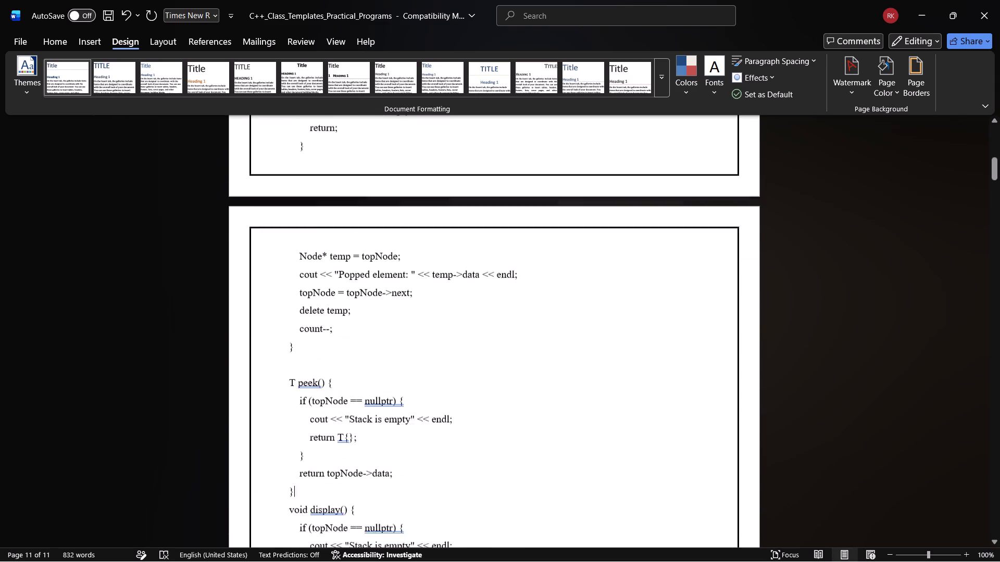
pyautogui.click(301, 388)
pyautogui.press('BackSpace')
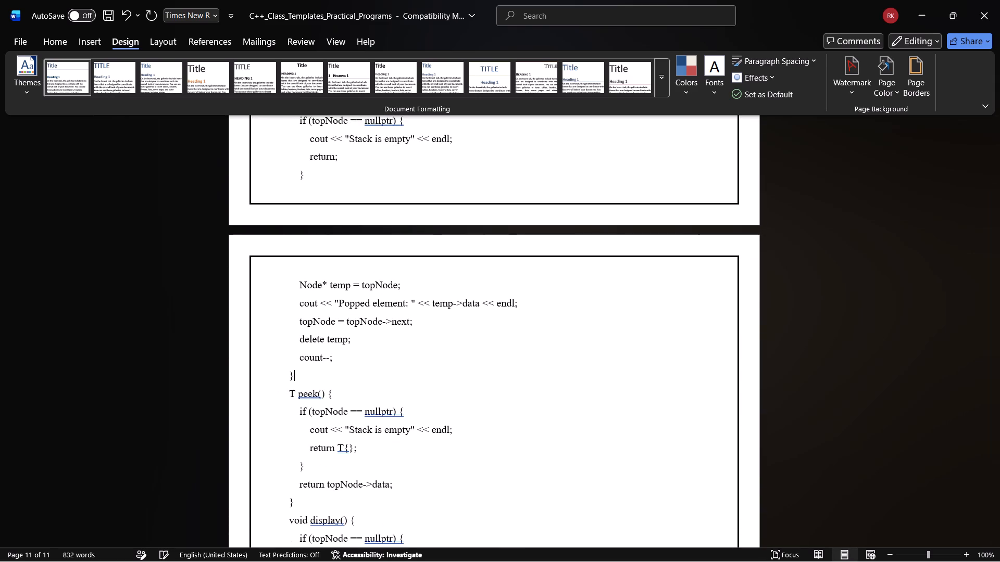
# Shrink the Q1 output image proportionally to about 90% of its width.
pyautogui.scroll(-4, 522, 401)
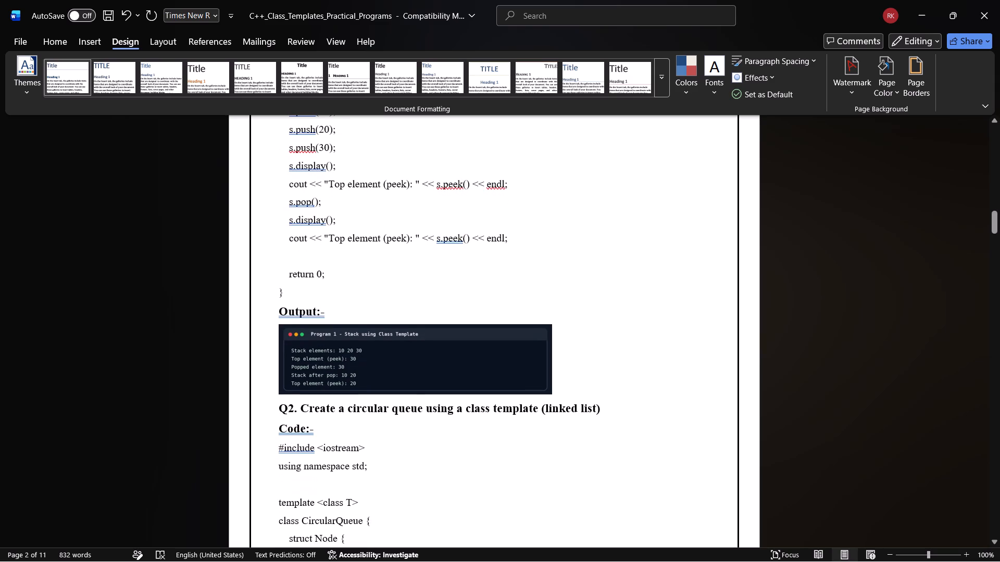
pyautogui.click(460, 367)
pyautogui.moveTo(553, 393); pyautogui.dragTo(533, 391)
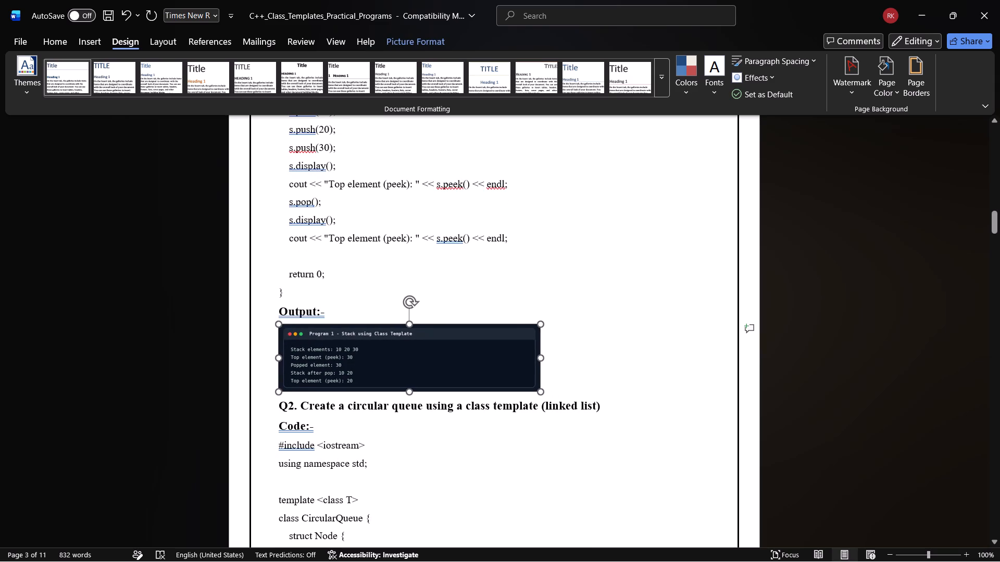
pyautogui.moveTo(533, 391); pyautogui.dragTo(524, 387)
pyautogui.click(556, 454)
# Delete the blank lines above the Node constructor and above Node* frontNode in the Q2 CircularQueue code.
pyautogui.scroll(-1, 556, 454)
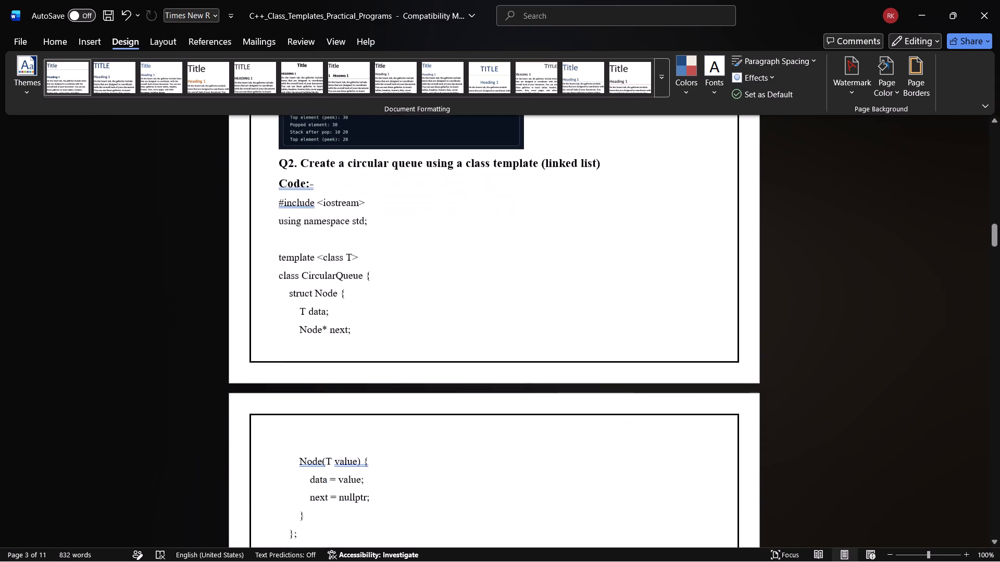
pyautogui.scroll(-1, 556, 454)
pyautogui.click(300, 335)
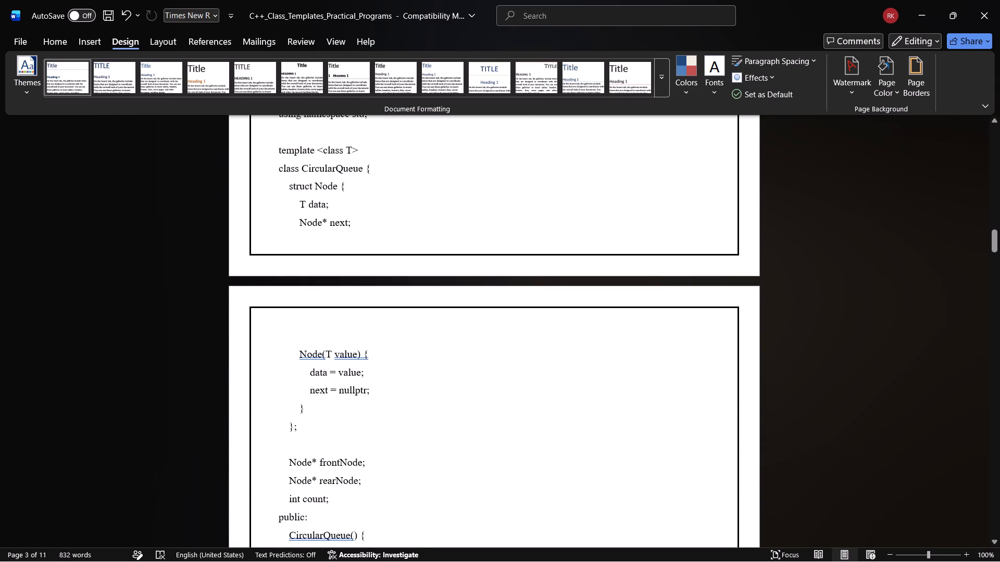
pyautogui.press('BackSpace')
pyautogui.press('BackSpace')
pyautogui.press('BackSpace')
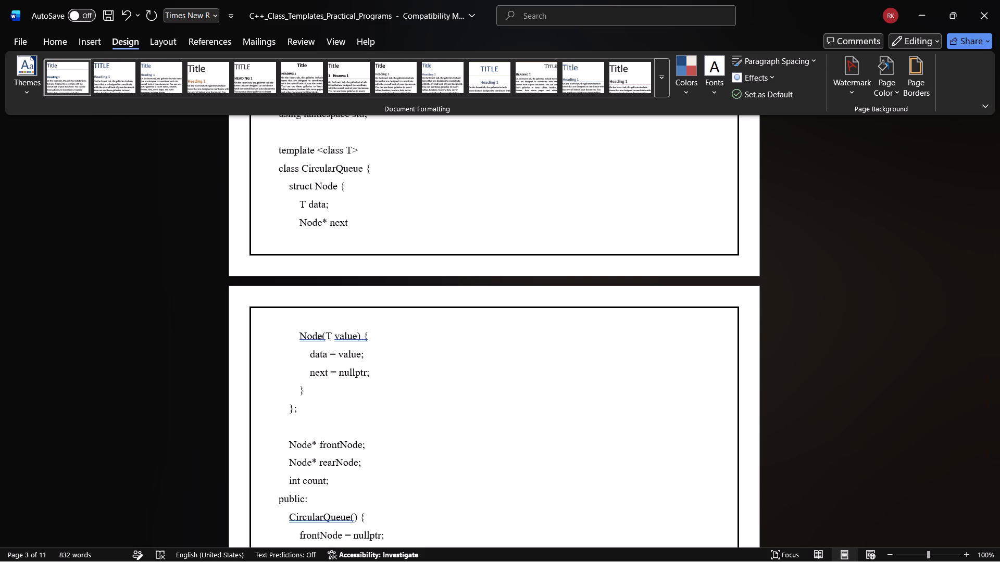
pyautogui.hotkey('ctrl', 'z')
pyautogui.click(448, 484)
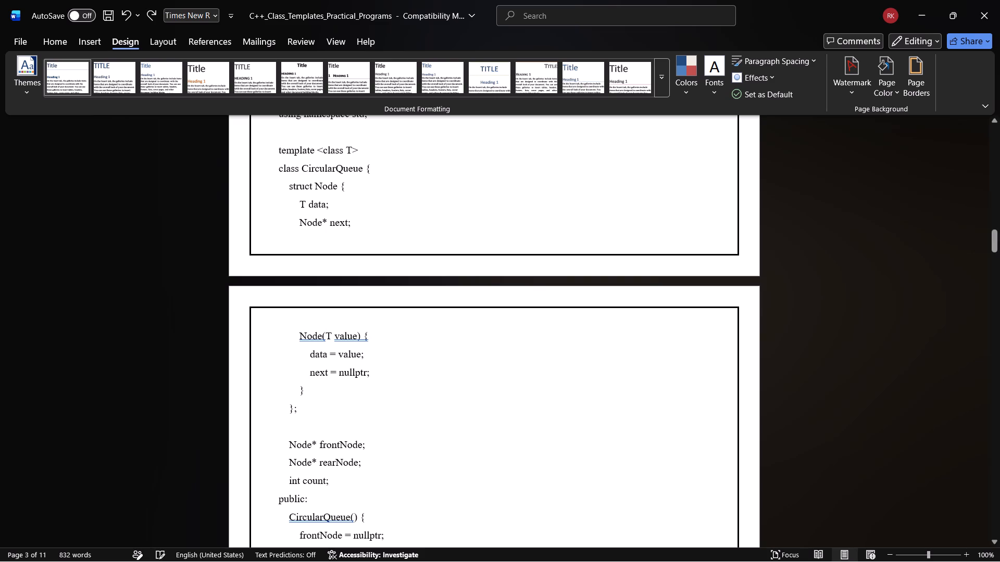
pyautogui.click(350, 416)
pyautogui.click(313, 430)
pyautogui.press('BackSpace')
pyautogui.press('BackSpace')
# Delete the blank lines above enqueue() and dequeue(), and the one inside enqueue() before its if statement, in the Q2 code.
pyautogui.scroll(-2, 410, 475)
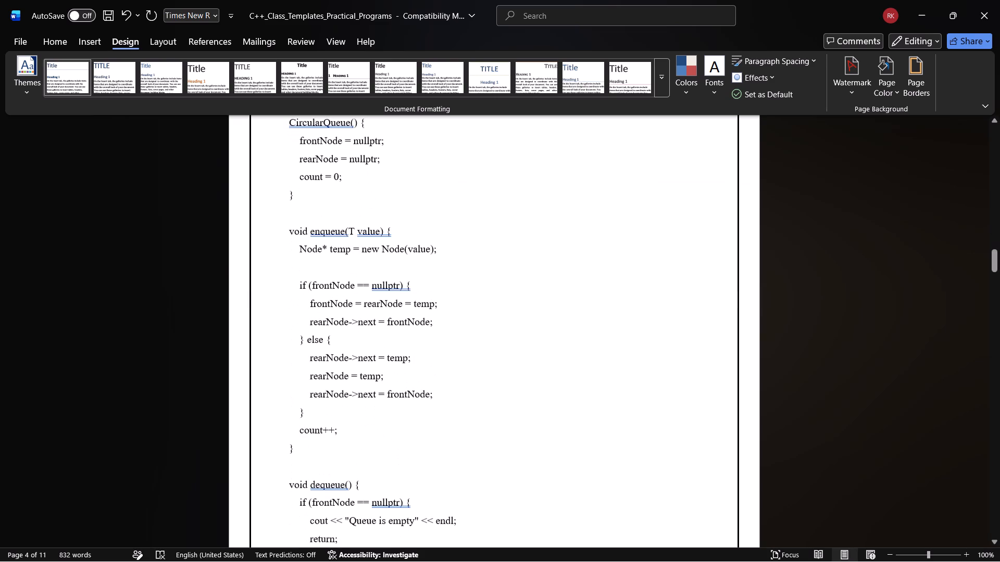
pyautogui.click(305, 211)
pyautogui.press('BackSpace')
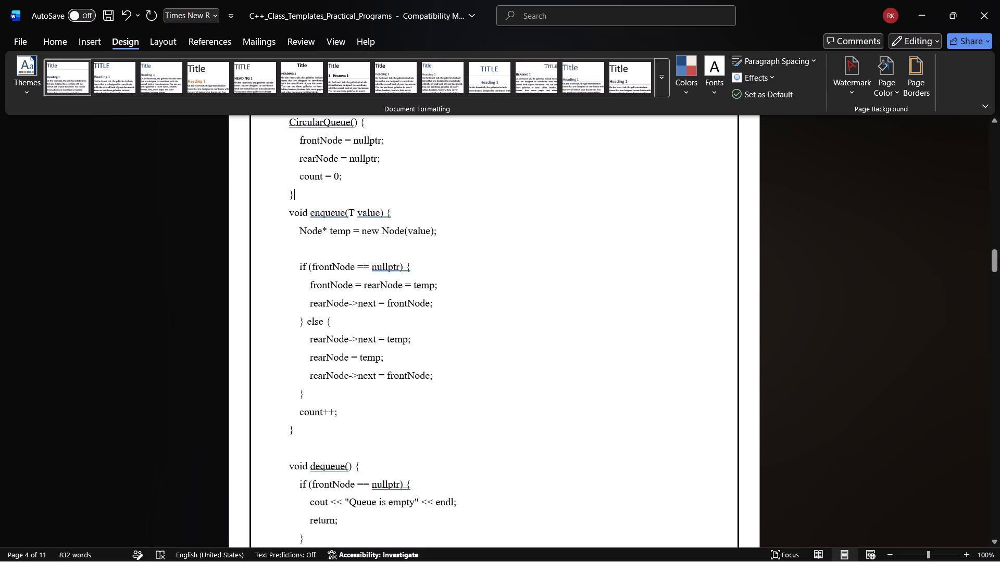
pyautogui.scroll(-1, 446, 325)
pyautogui.click(311, 346)
pyautogui.press('BackSpace')
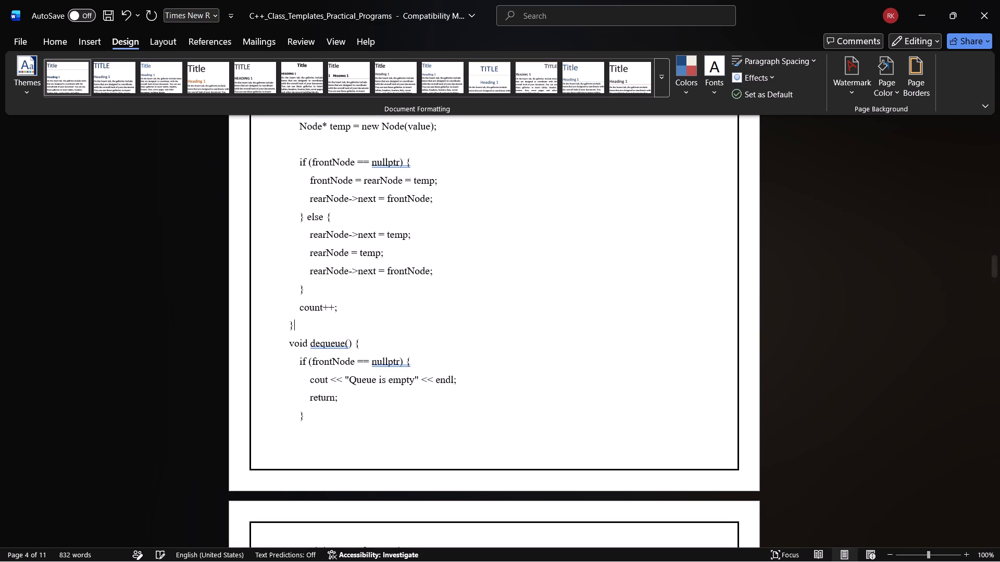
pyautogui.click(334, 142)
pyautogui.press('BackSpace')
pyautogui.press('BackSpace')
# Delete the blank lines inside the Q2 dequeue() function above Node* temp = frontNode; and above delete temp;.
pyautogui.scroll(1, 334, 142)
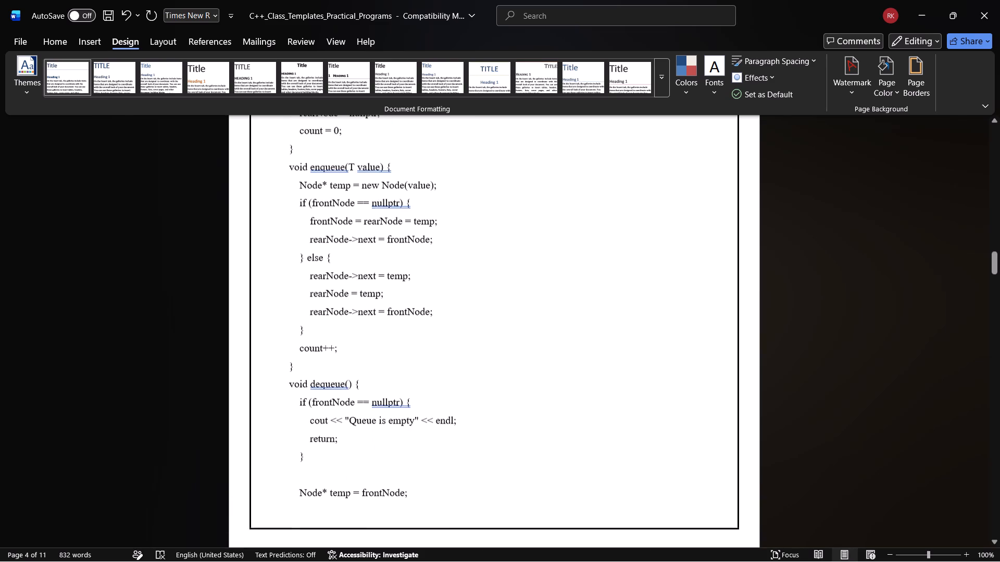
pyautogui.scroll(-2, 404, 302)
pyautogui.scroll(1, 312, 140)
pyautogui.click(305, 192)
pyautogui.press('BackSpace')
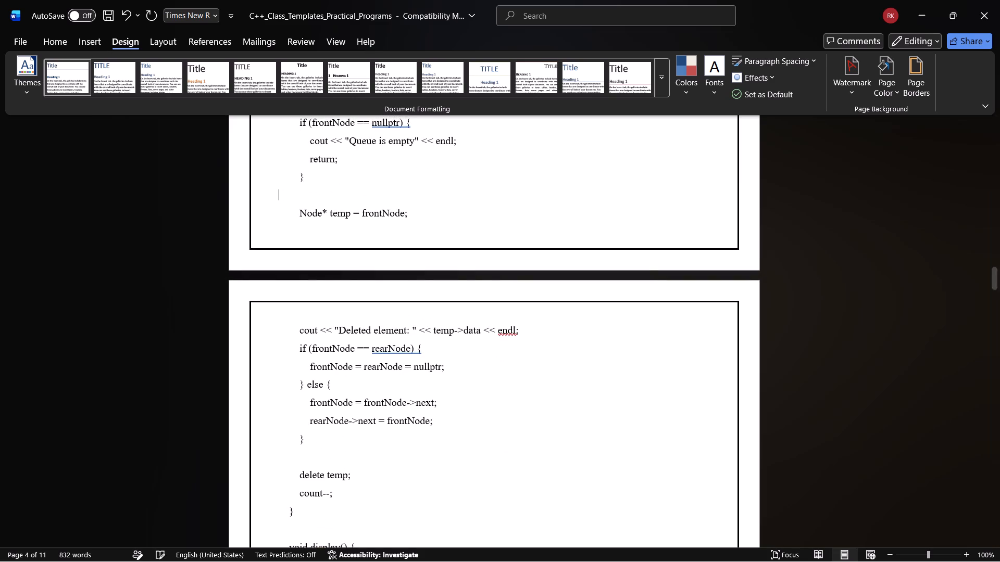
pyautogui.press('BackSpace')
pyautogui.scroll(-1, 378, 261)
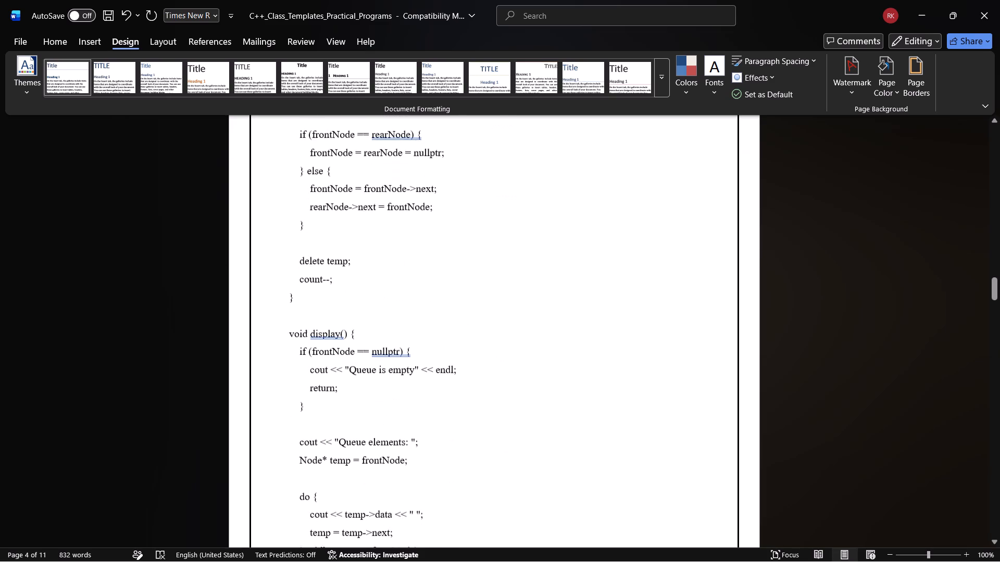
pyautogui.click(305, 240)
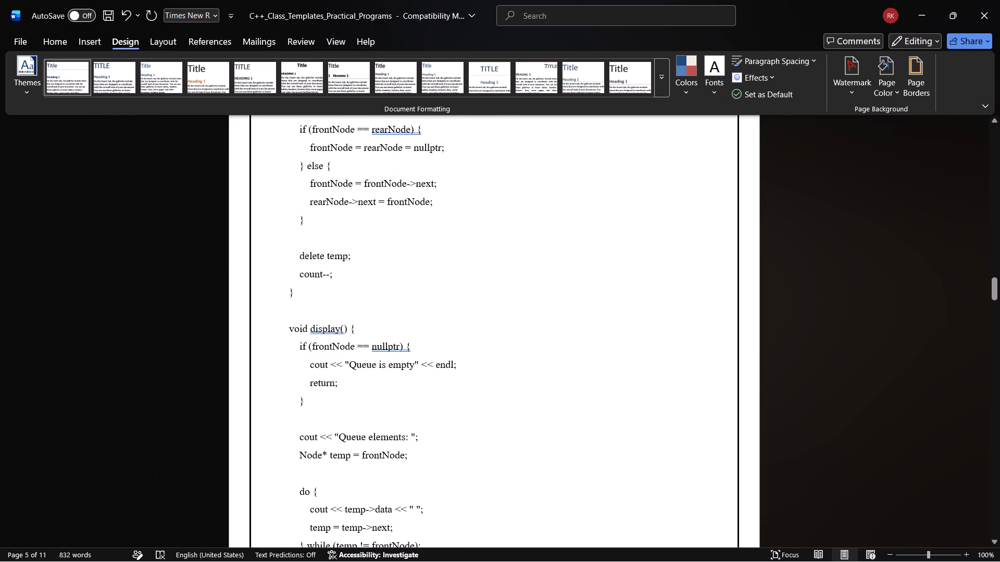
pyautogui.press('BackSpace')
pyautogui.press('BackSpace')
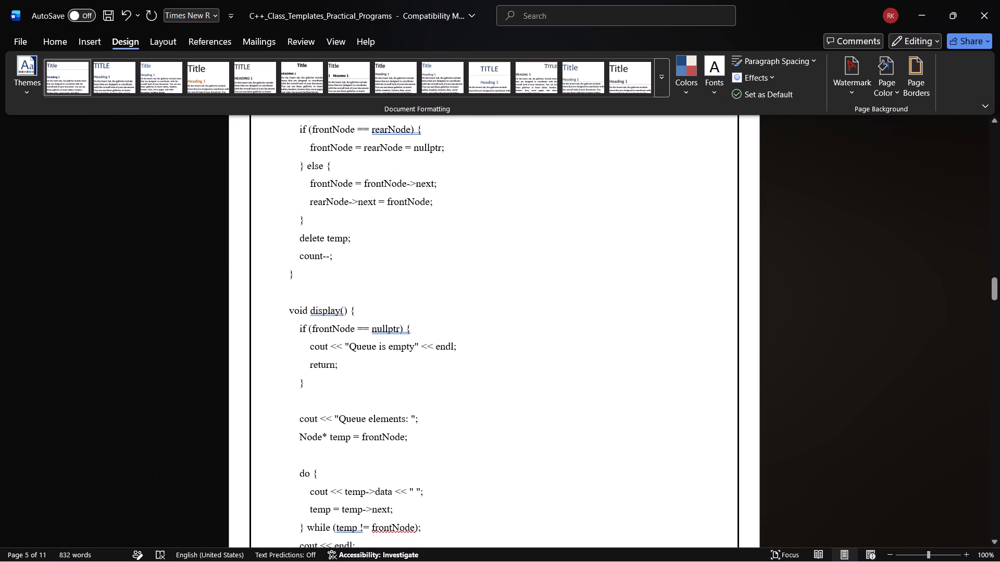
# Delete the blank lines above the Q2 display() function and inside it, above the "Queue elements" output and the do loop.
pyautogui.click(301, 296)
pyautogui.press('BackSpace')
pyautogui.press('BackSpace')
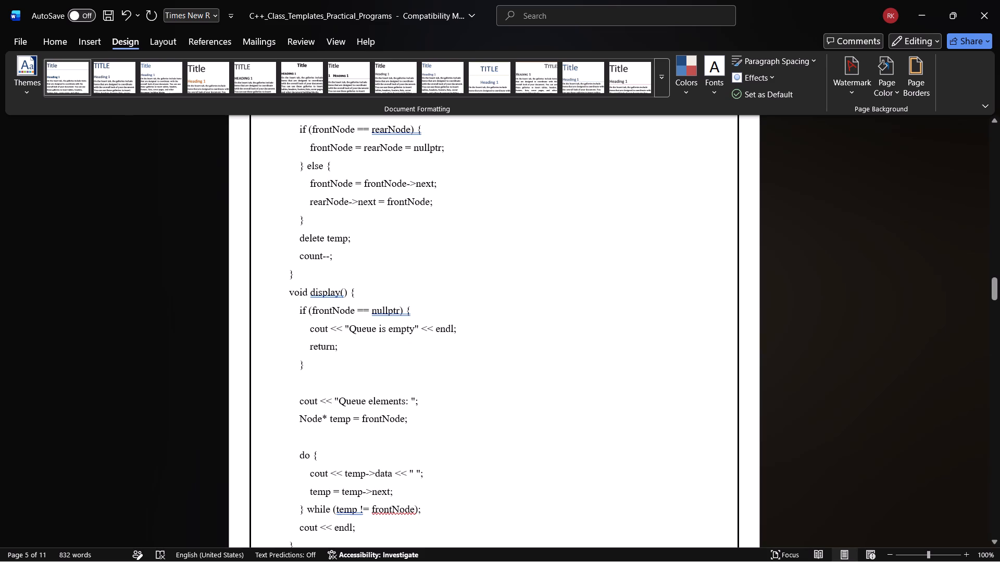
pyautogui.click(279, 379)
pyautogui.press('BackSpace')
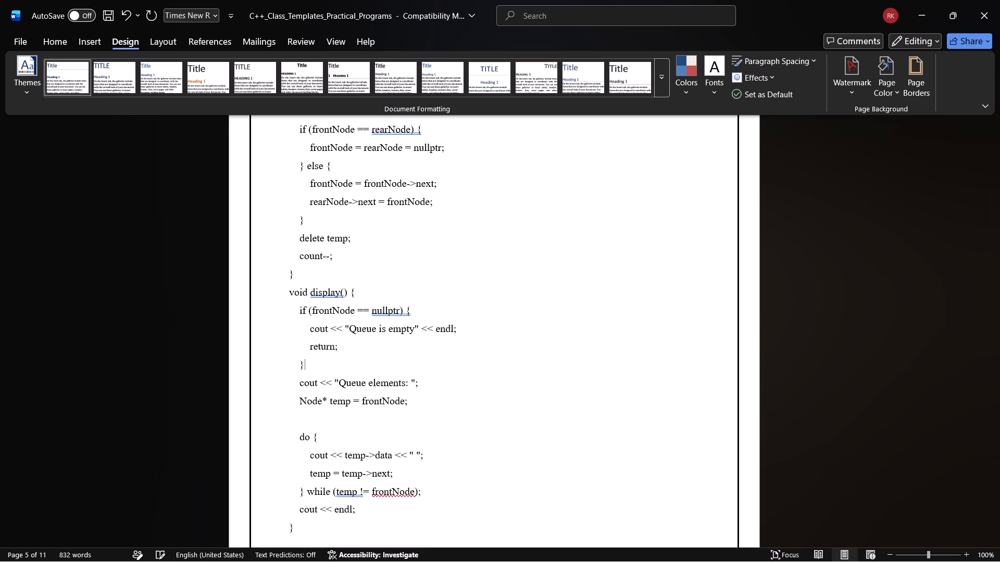
pyautogui.click(347, 427)
pyautogui.press('BackSpace')
pyautogui.press('BackSpace')
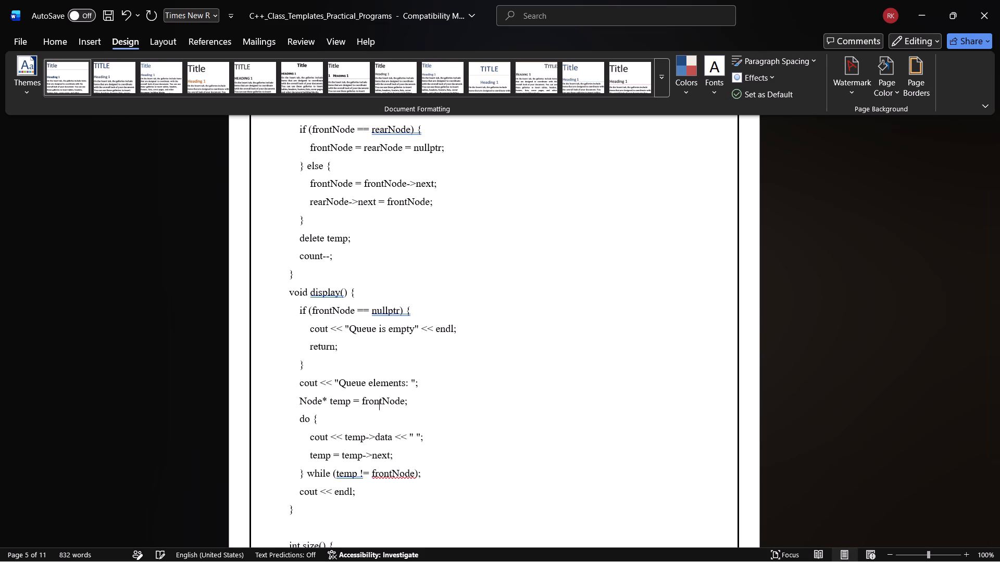
# Delete the blank line above the ~CircularQueue() destructor in the Q2 code.
pyautogui.scroll(-1, 347, 427)
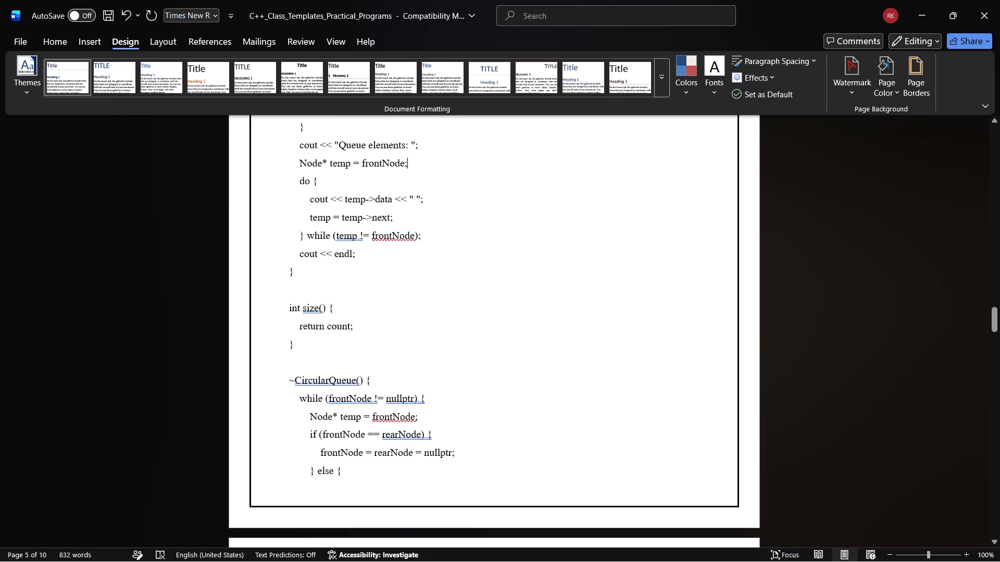
pyautogui.click(327, 362)
pyautogui.press('BackSpace')
pyautogui.press('BackSpace')
# Delete the entire ~CircularQueue() destructor from the Q2 code, keeping the class's closing brace.
pyautogui.scroll(-1, 327, 362)
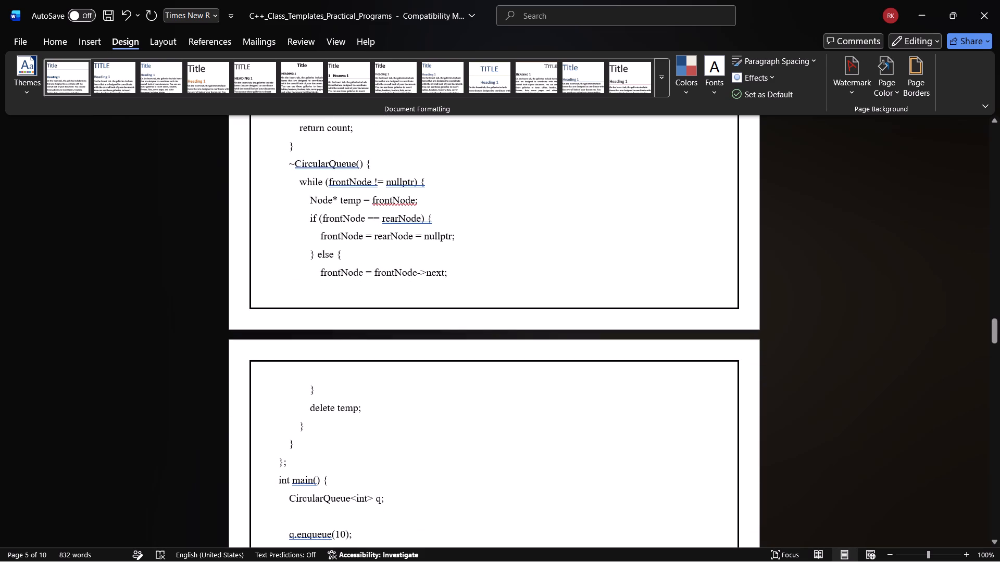
pyautogui.moveTo(312, 441); pyautogui.dragTo(301, 374)
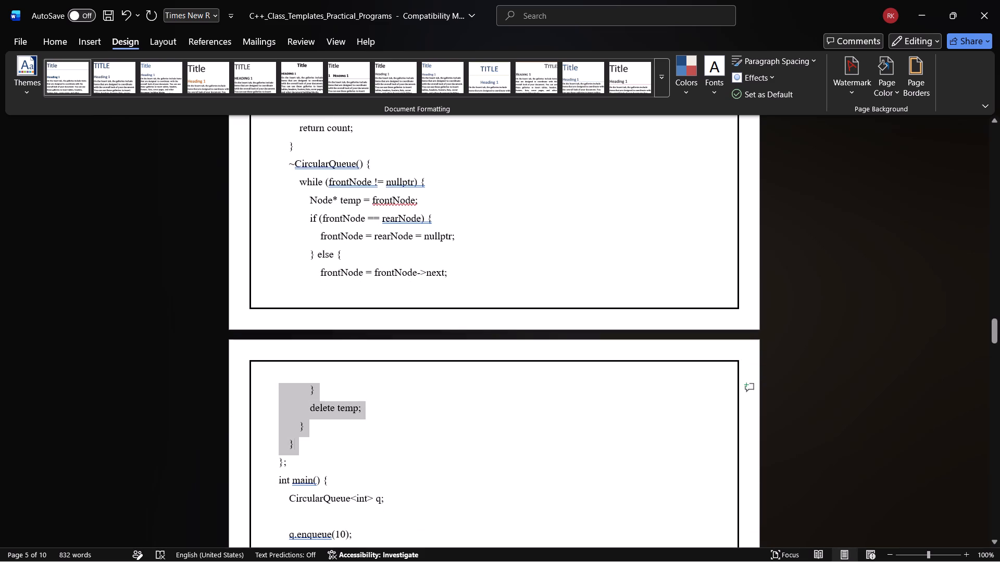
pyautogui.moveTo(301, 374); pyautogui.dragTo(258, 164)
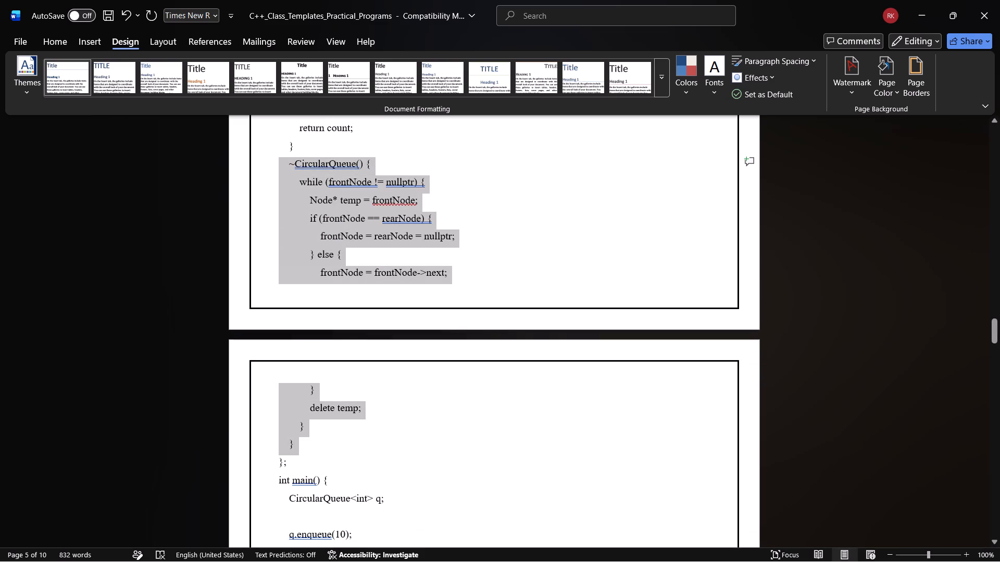
pyautogui.moveTo(258, 164); pyautogui.dragTo(257, 173)
pyautogui.press('BackSpace')
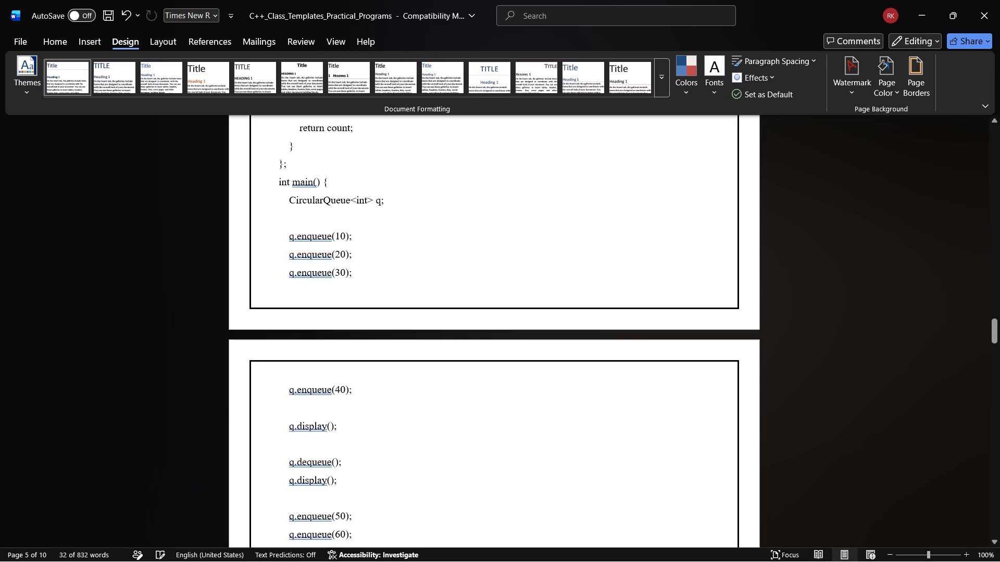
# Delete the entire ~Stack() destructor from the Q1 code, keeping the class's closing brace.
pyautogui.scroll(7, 427, 202)
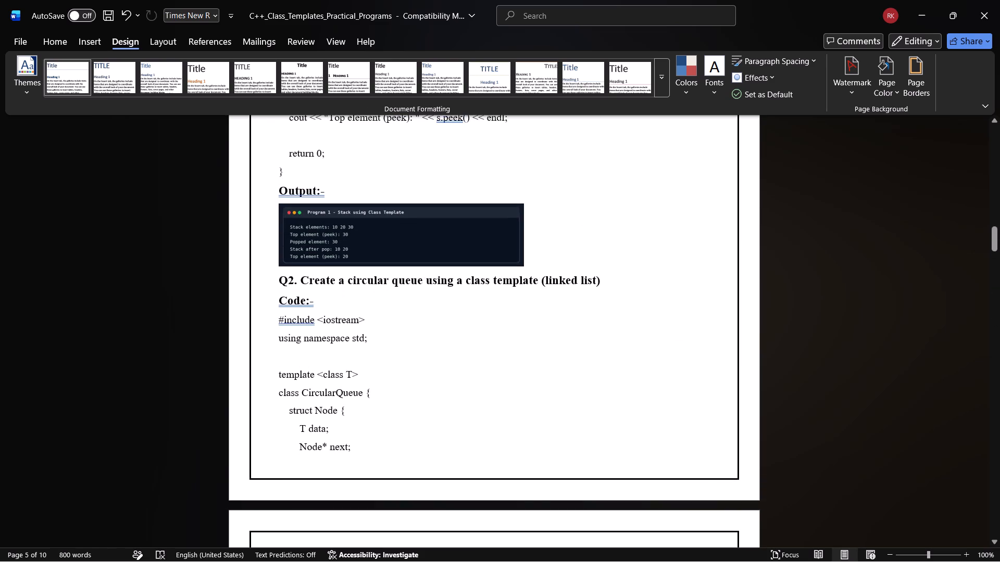
pyautogui.scroll(20, 427, 202)
pyautogui.scroll(16, 427, 202)
pyautogui.scroll(-5, 427, 202)
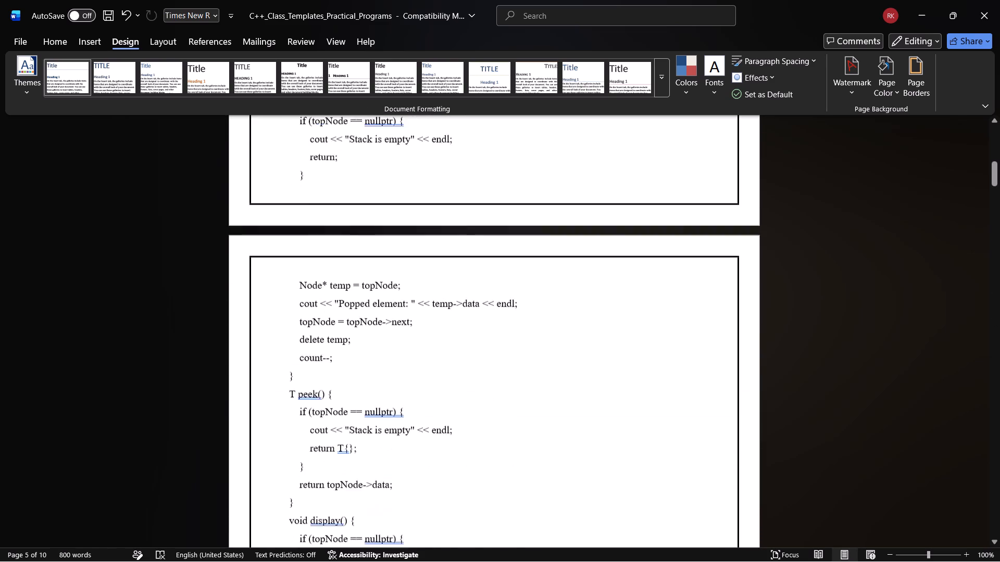
pyautogui.scroll(-3, 427, 202)
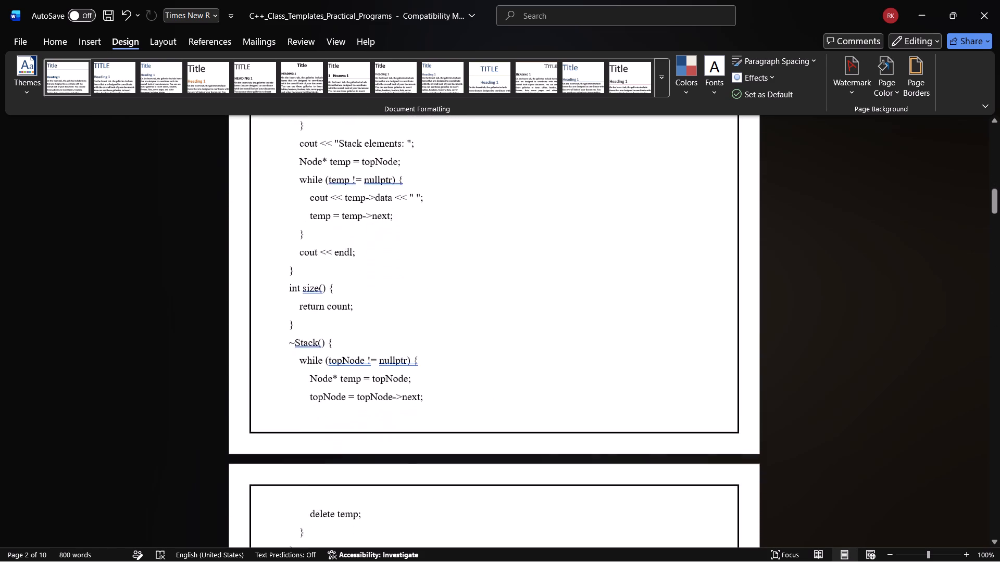
pyautogui.scroll(-1, 427, 202)
pyautogui.moveTo(447, 359); pyautogui.dragTo(415, 355)
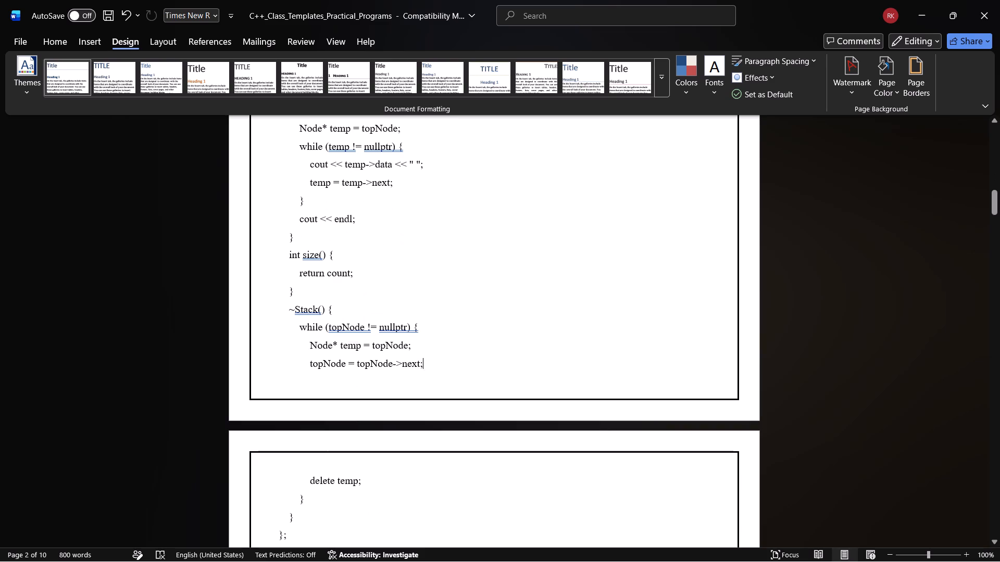
pyautogui.moveTo(415, 355); pyautogui.dragTo(286, 311)
pyautogui.press('BackSpace')
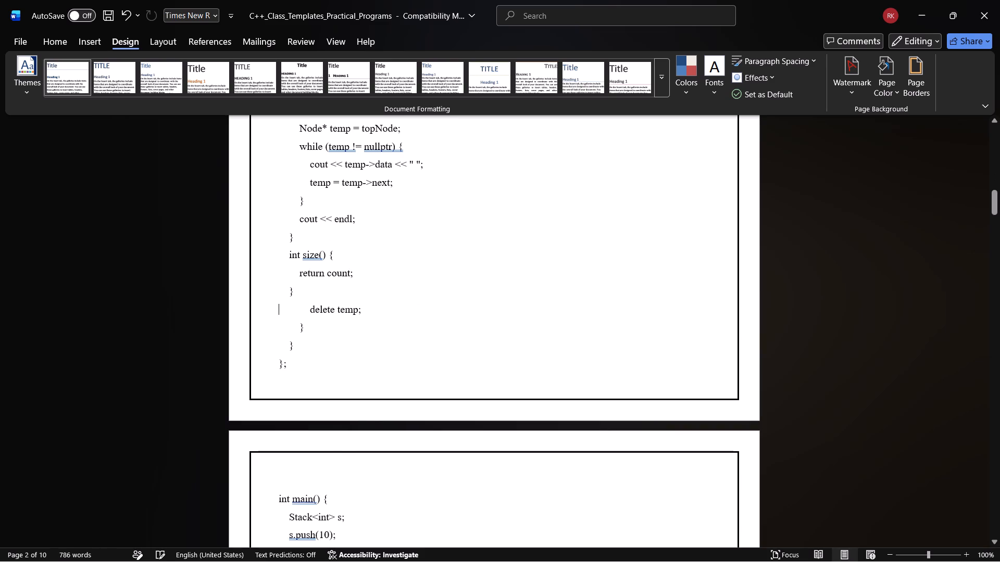
pyautogui.moveTo(322, 326); pyautogui.dragTo(289, 321)
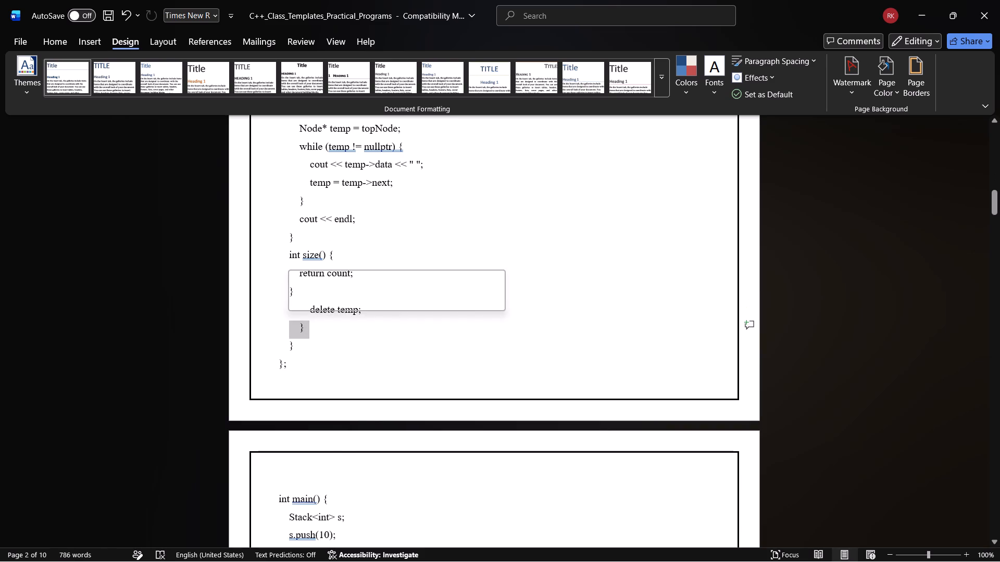
pyautogui.moveTo(316, 349); pyautogui.dragTo(275, 313)
pyautogui.press('BackSpace')
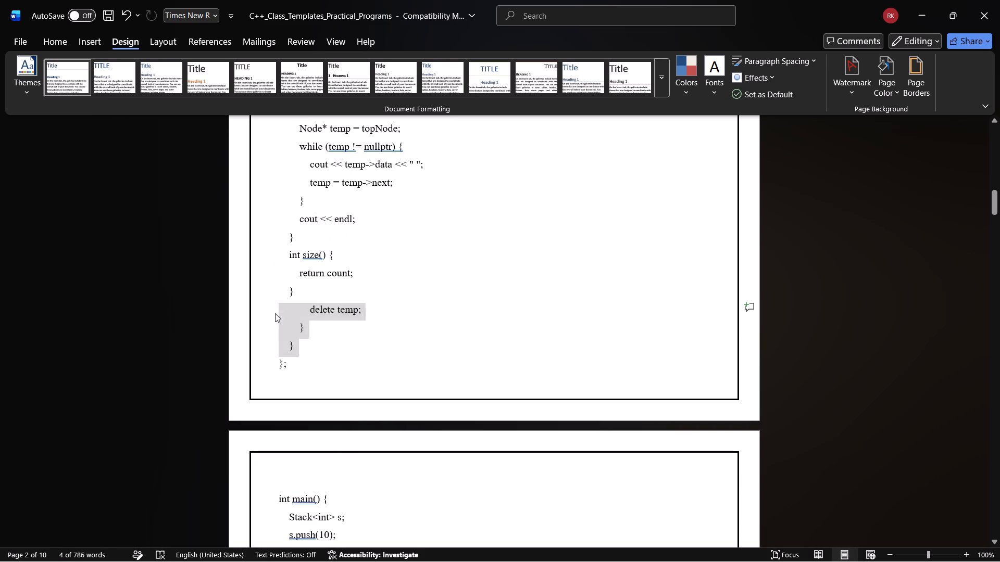
pyautogui.click(443, 317)
# Delete the blank line above return 0; in the Q1 main() function.
pyautogui.scroll(-1, 443, 317)
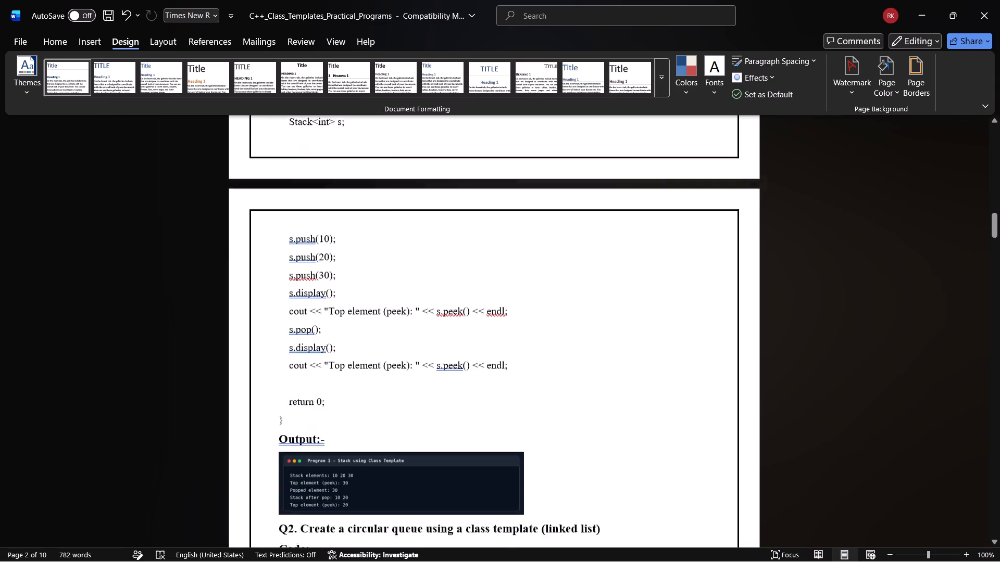
pyautogui.scroll(-2, 443, 317)
pyautogui.scroll(1, 329, 167)
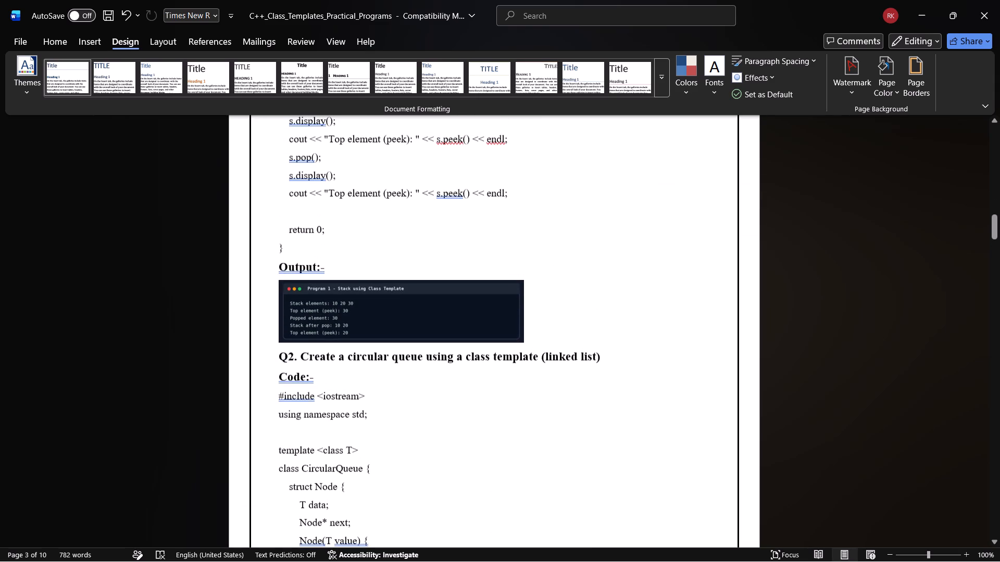
pyautogui.click(309, 209)
pyautogui.press('BackSpace')
pyautogui.press('BackSpace')
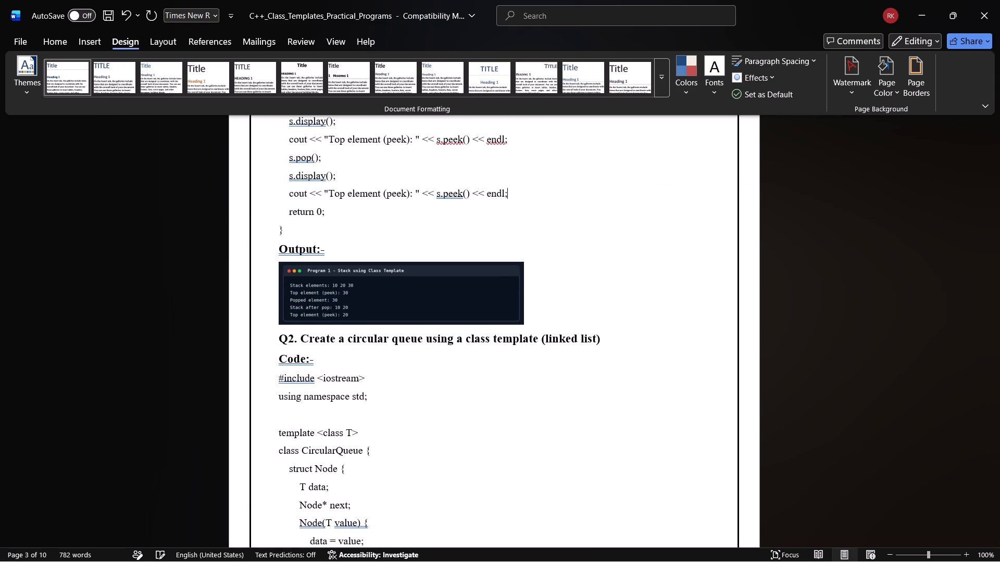
# Look through the Q2 and Q3 code and outputs down to the Q4 heading for leftover blank lines.
pyautogui.scroll(-2, 429, 304)
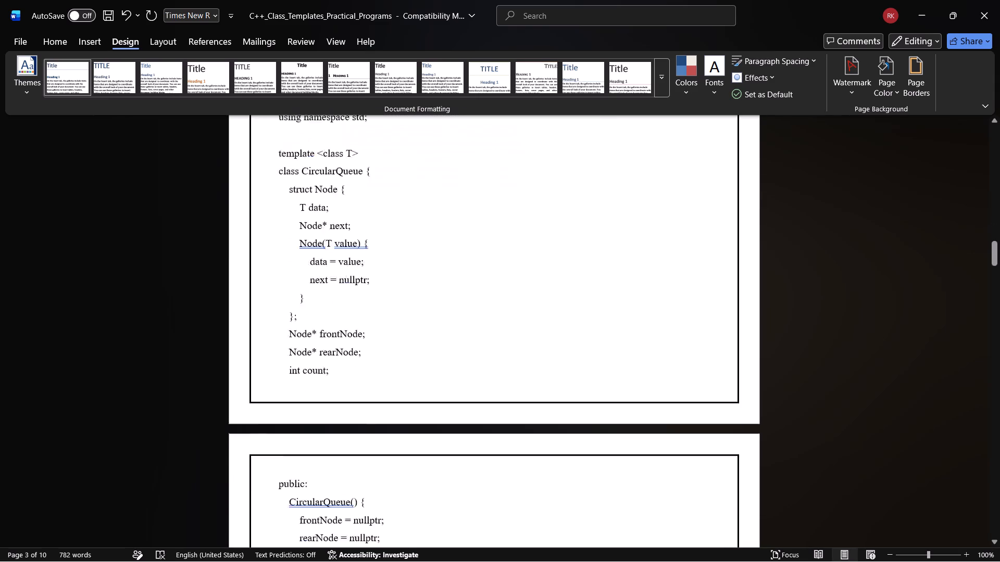
pyautogui.scroll(-3, 429, 304)
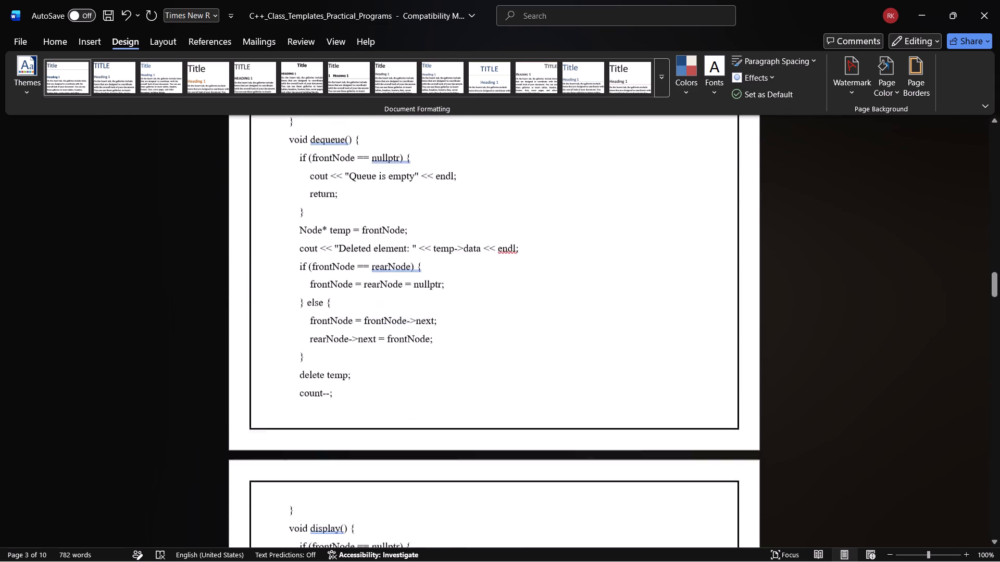
pyautogui.scroll(-3, 429, 304)
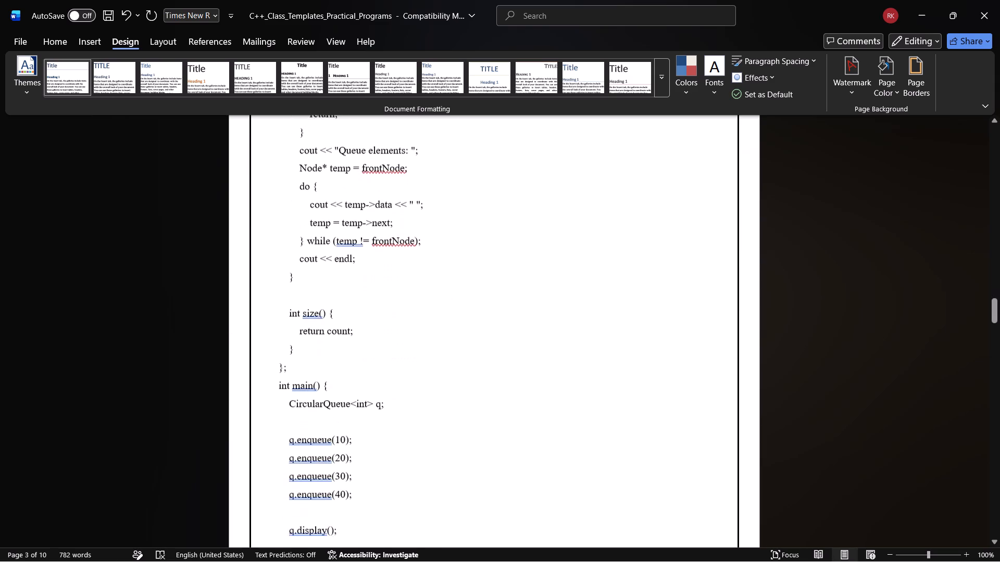
pyautogui.scroll(-3, 429, 304)
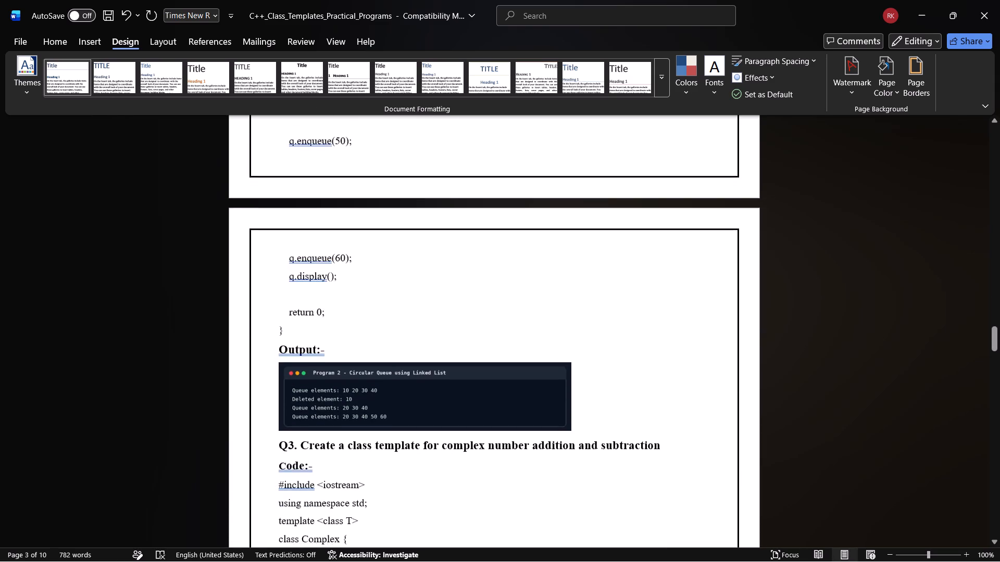
pyautogui.scroll(-3, 429, 304)
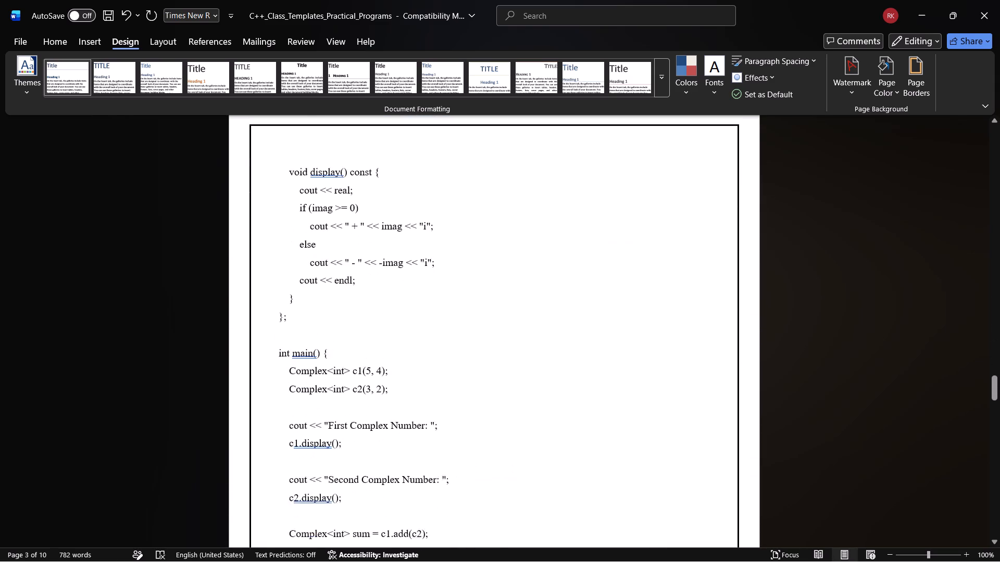
pyautogui.scroll(-2, 429, 304)
pyautogui.scroll(1, 429, 304)
pyautogui.scroll(-1, 429, 304)
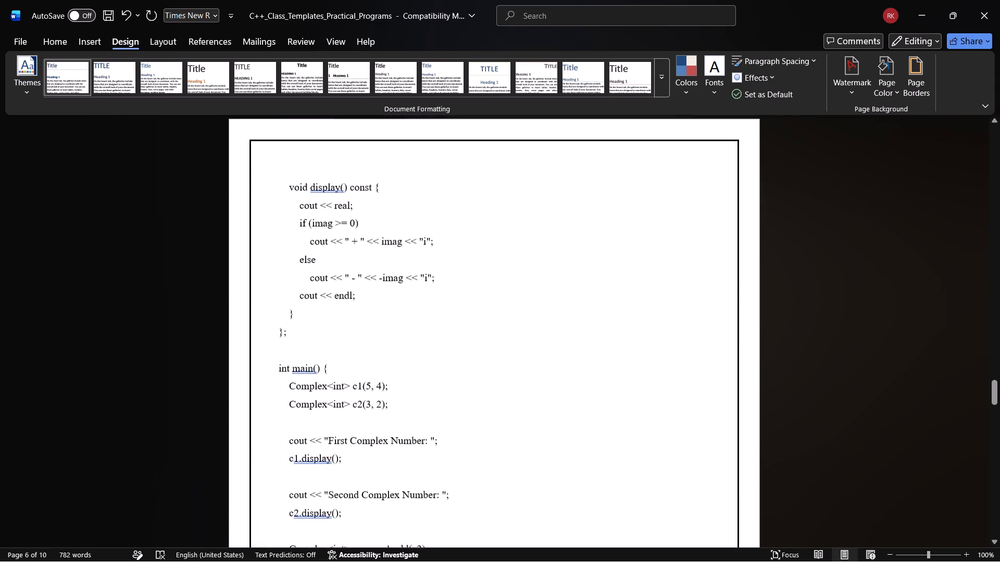
pyautogui.scroll(-3, 429, 304)
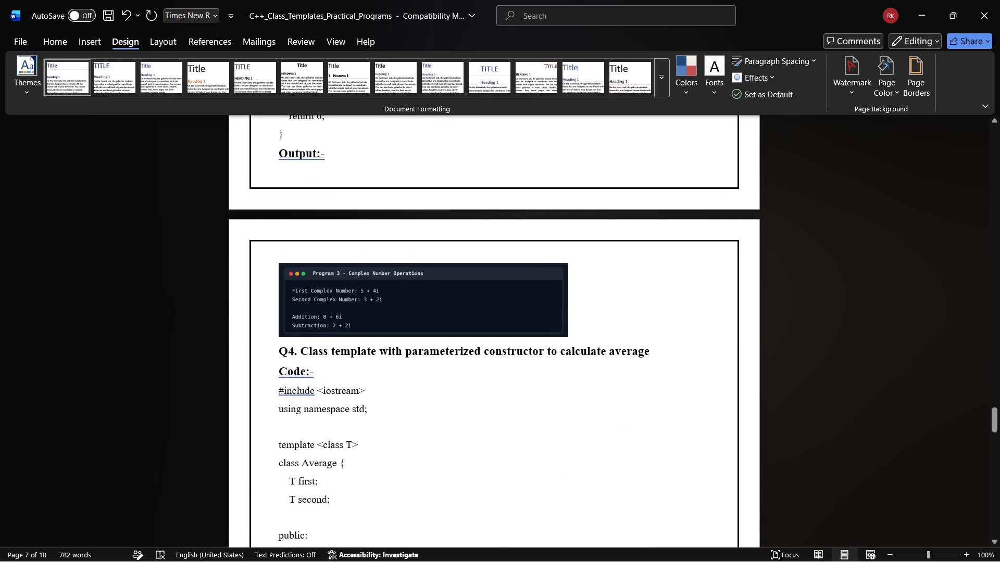
# Delete the blank lines above the "First Complex Number" output, the "Second Complex Number" output and the sum declaration in the Q3 main() function.
pyautogui.scroll(1, 484, 302)
pyautogui.scroll(2, 524, 406)
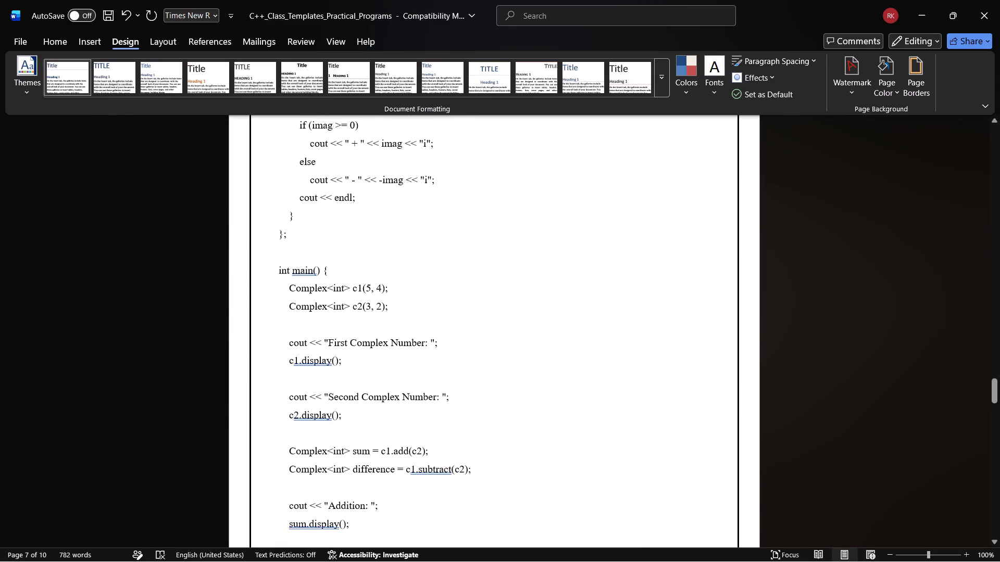
pyautogui.click(368, 322)
pyautogui.press('BackSpace')
pyautogui.press('BackSpace')
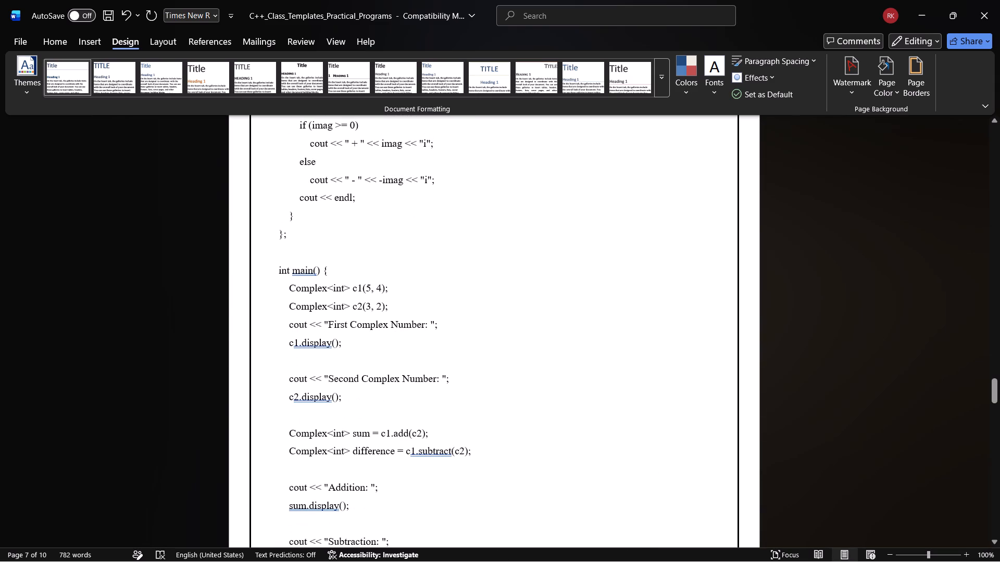
pyautogui.click(331, 355)
pyautogui.press('BackSpace')
pyautogui.press('BackSpace')
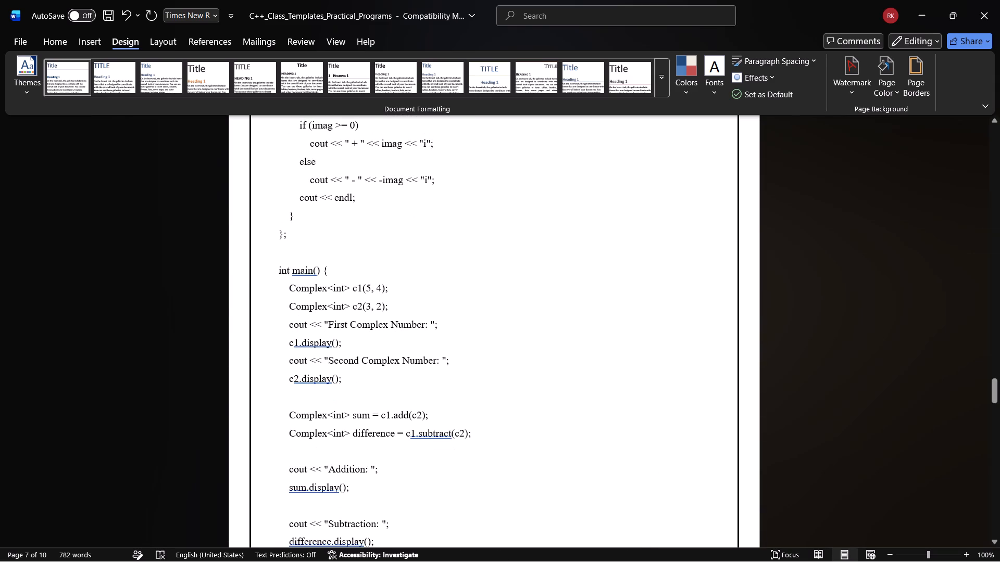
pyautogui.click(322, 402)
pyautogui.press('BackSpace')
pyautogui.press('BackSpace')
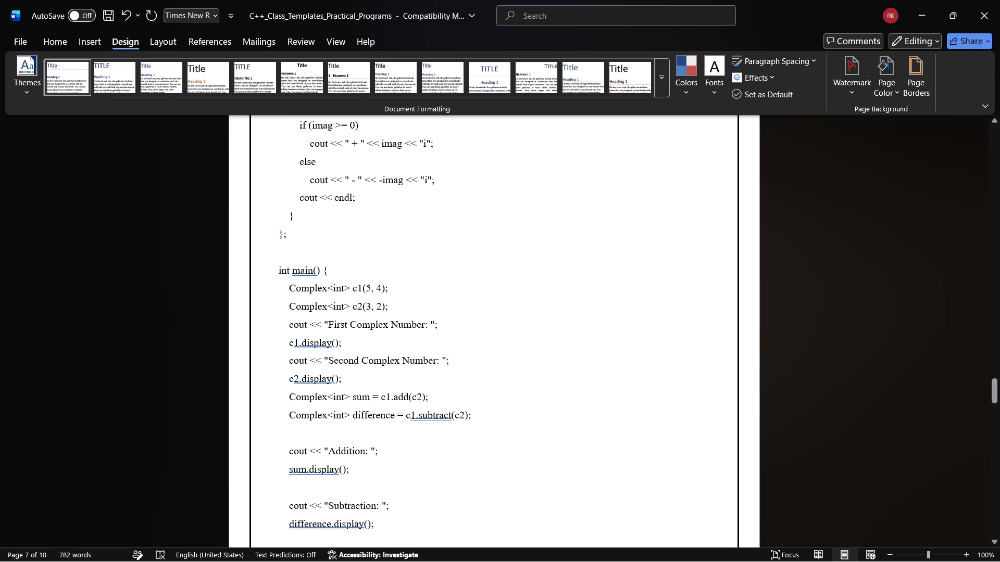
# Delete the blank lines above the "Addition" output, the "Subtraction" output and return 0; in the Q3 main() function.
pyautogui.click(317, 432)
pyautogui.press('BackSpace')
pyautogui.press('BackSpace')
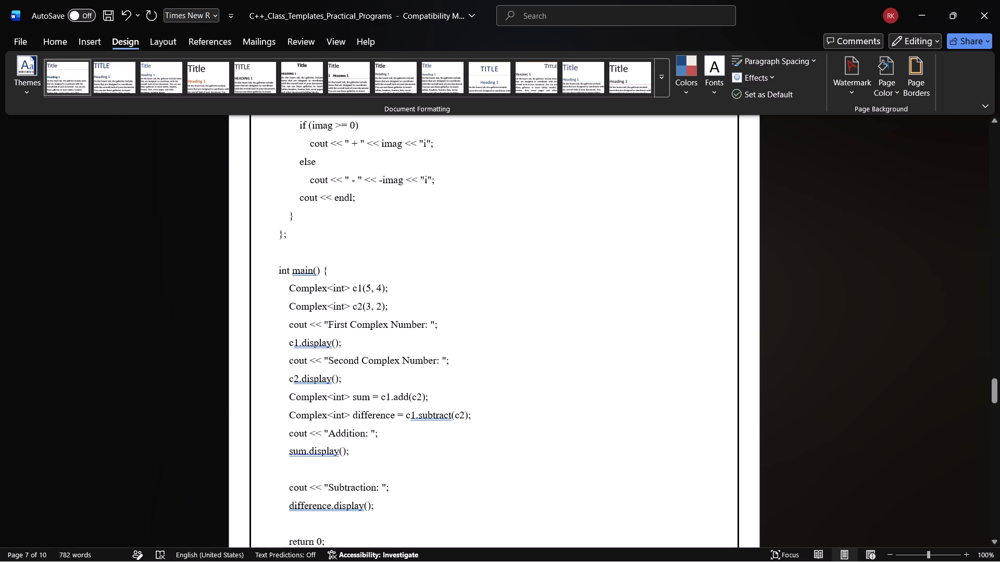
pyautogui.click(304, 475)
pyautogui.press('BackSpace')
pyautogui.press('BackSpace')
pyautogui.scroll(-1, 304, 475)
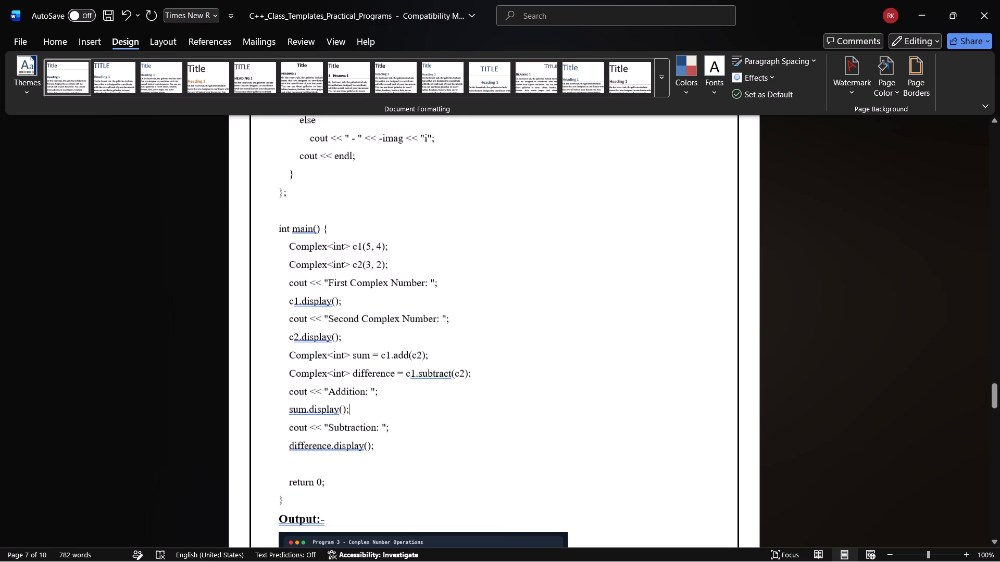
pyautogui.scroll(-1, 304, 475)
pyautogui.click(329, 416)
pyautogui.press('BackSpace')
pyautogui.press('BackSpace')
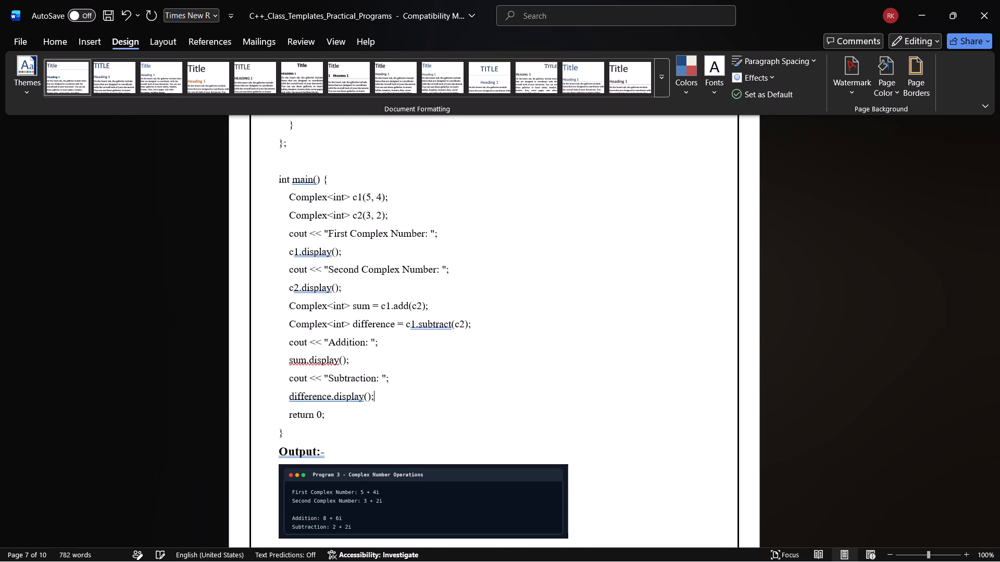
# Shrink the Program 3 output image slightly, keeping its proportions.
pyautogui.click(406, 493)
pyautogui.scroll(-2, 406, 493)
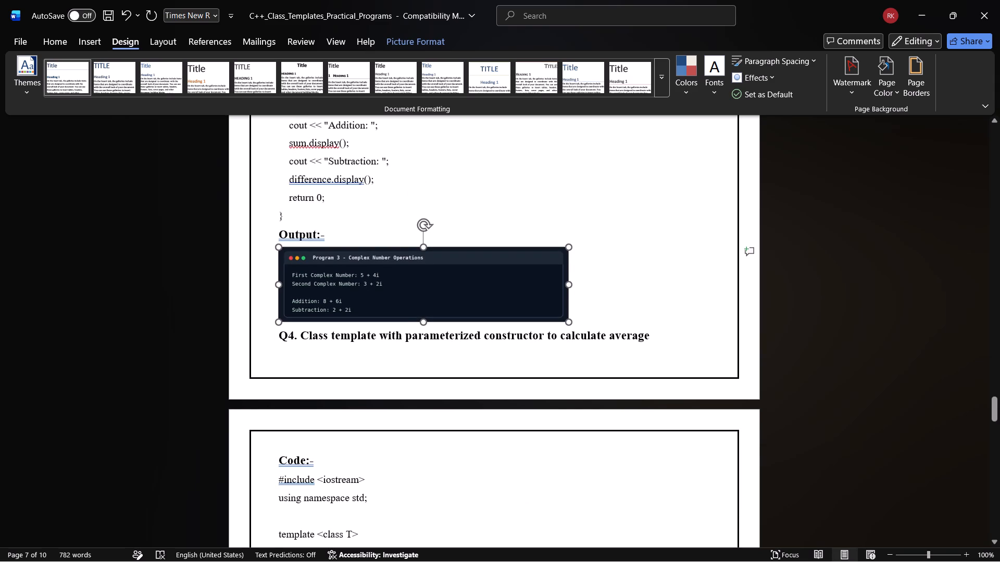
pyautogui.moveTo(571, 323); pyautogui.dragTo(531, 307)
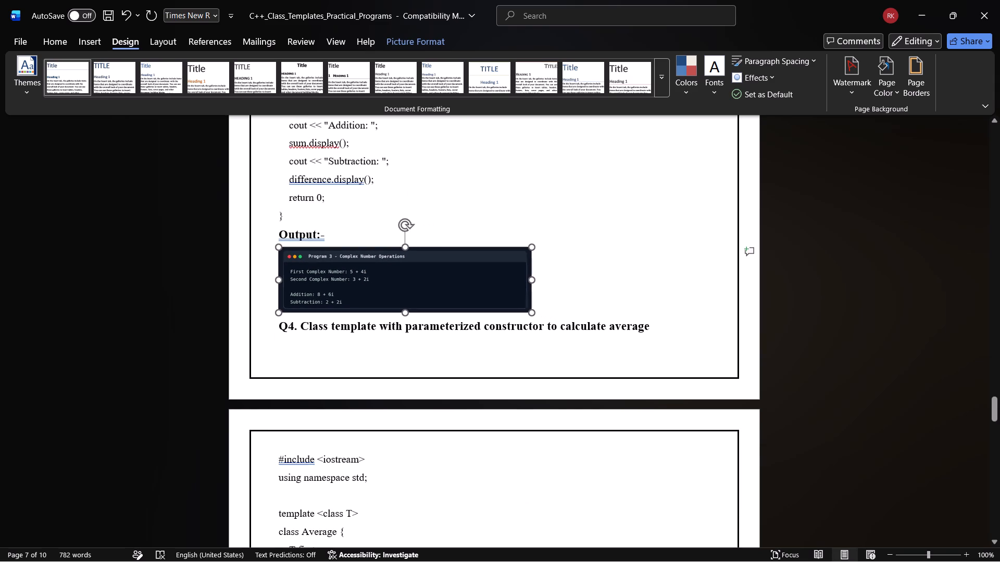
pyautogui.moveTo(531, 307); pyautogui.dragTo(531, 308)
pyautogui.click(584, 382)
# Delete the blank line above template <class T> in the Q4 code.
pyautogui.scroll(-2, 584, 382)
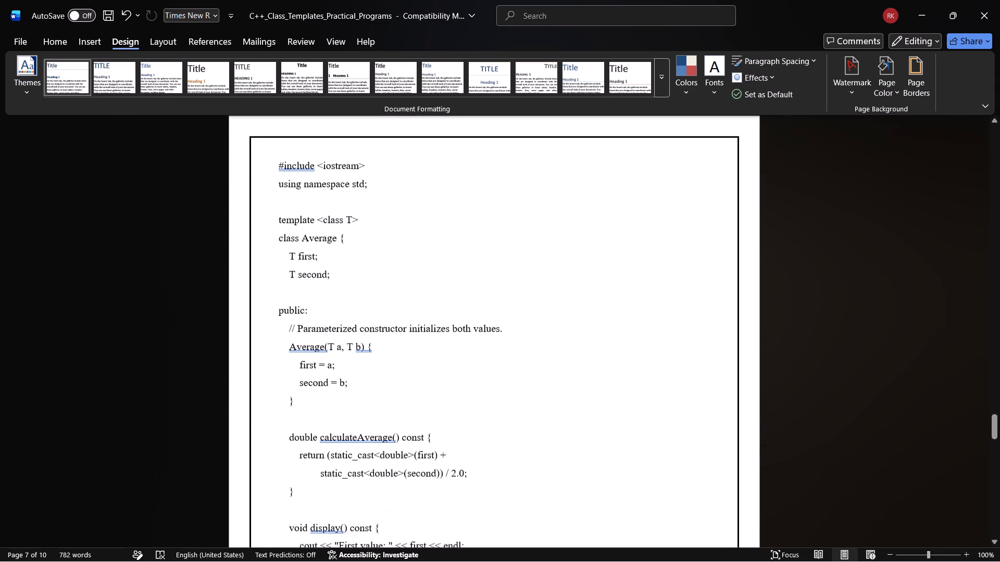
pyautogui.click(350, 193)
pyautogui.press('BackSpace')
pyautogui.press('BackSpace')
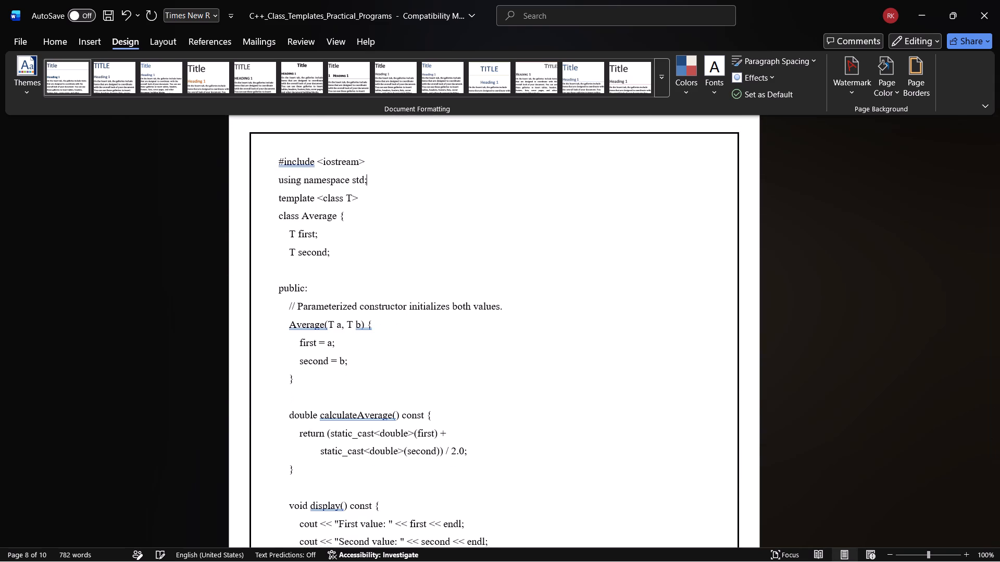
# Delete the "// Parameterized constructor initializes both values." comment from the Q4 code, keeping the Average constructor on its own line below public:.
pyautogui.scroll(-1, 350, 193)
pyautogui.moveTo(521, 176); pyautogui.dragTo(324, 185)
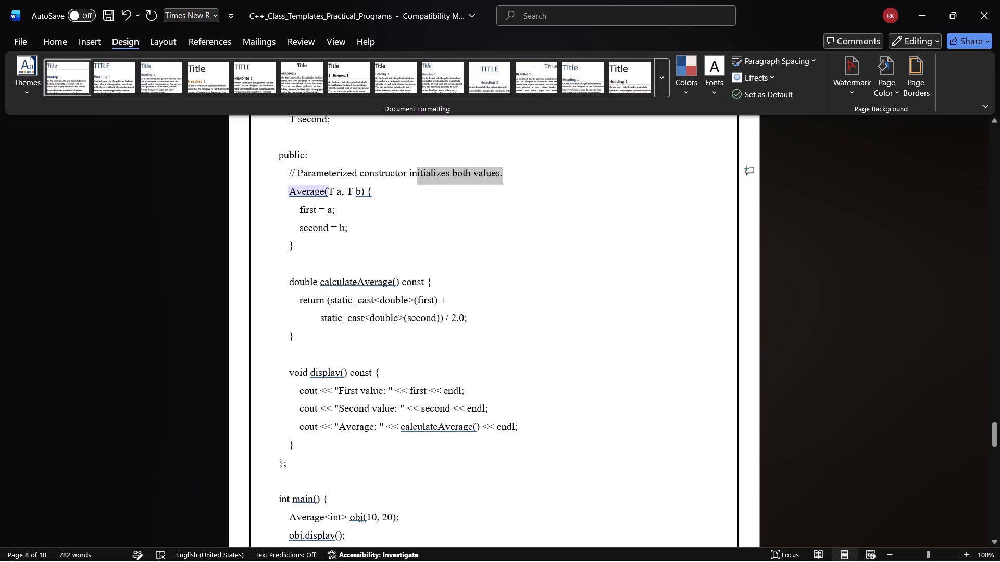
pyautogui.moveTo(324, 185); pyautogui.dragTo(286, 175)
pyautogui.press('BackSpace')
pyautogui.press('BackSpace')
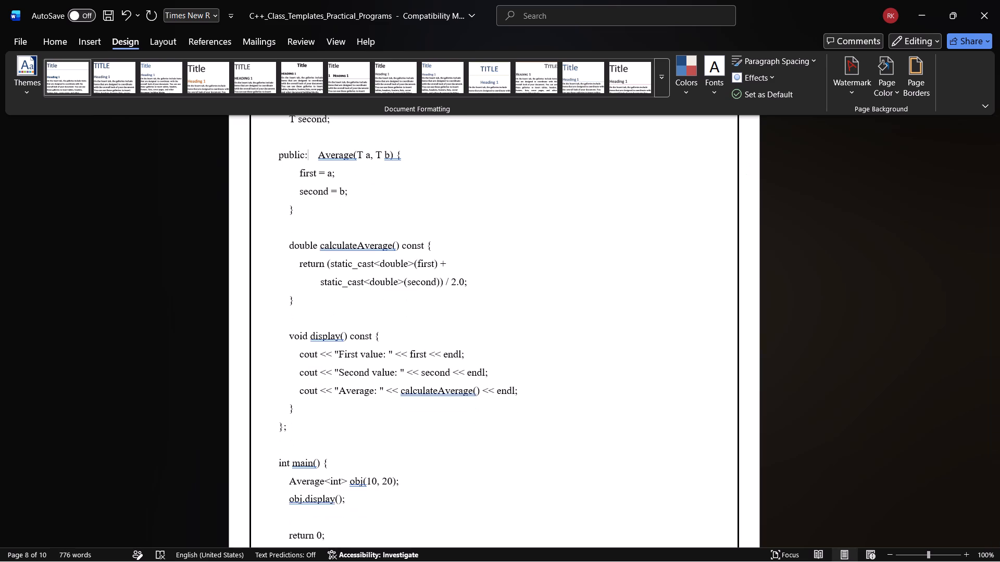
pyautogui.press('Return')
# Delete the blank lines above public:, calculateAverage(), display() and main() in the Q4 code.
pyautogui.click(287, 138)
pyautogui.press('BackSpace')
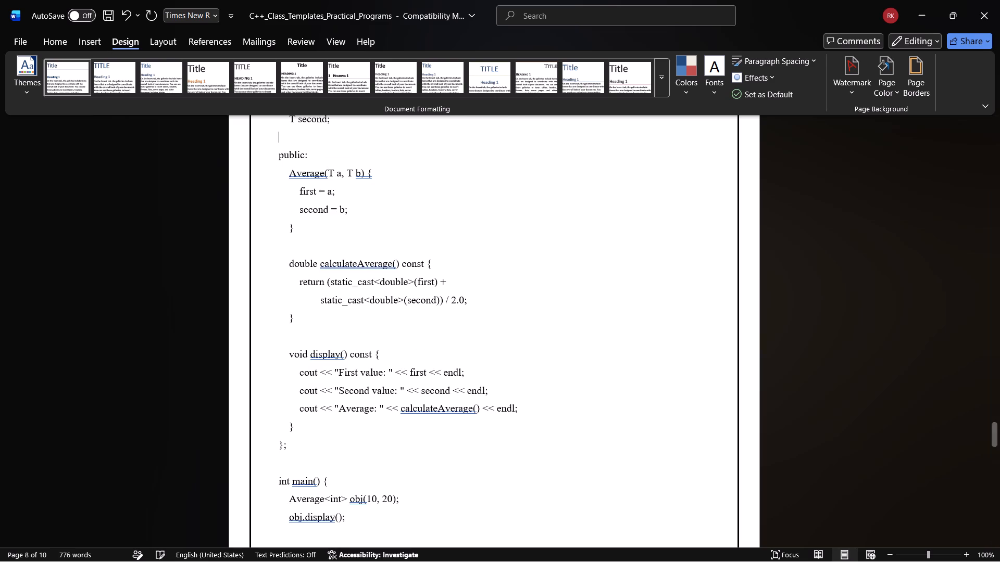
pyautogui.press('BackSpace')
pyautogui.click(320, 230)
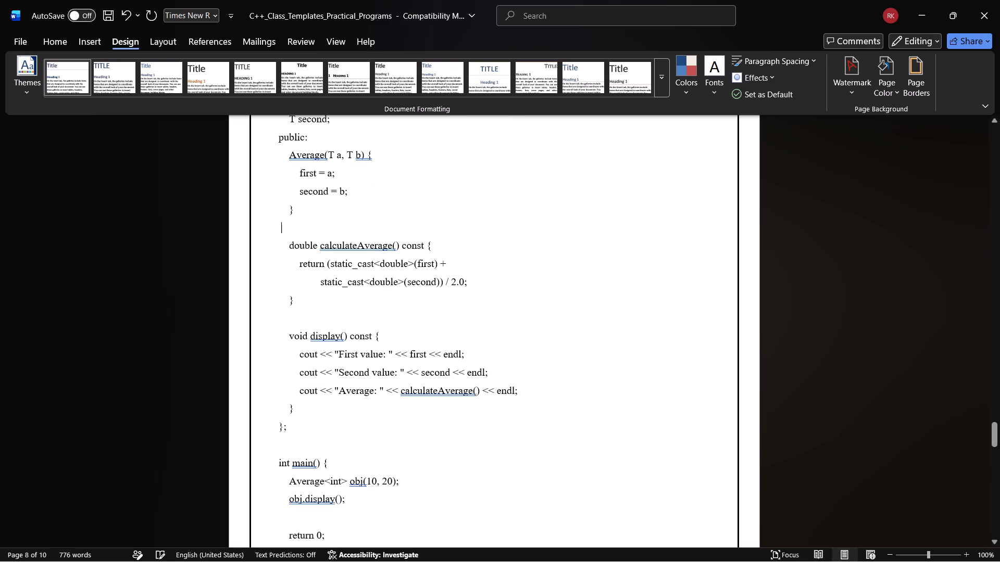
pyautogui.press('BackSpace')
pyautogui.press('BackSpace')
pyautogui.click(305, 303)
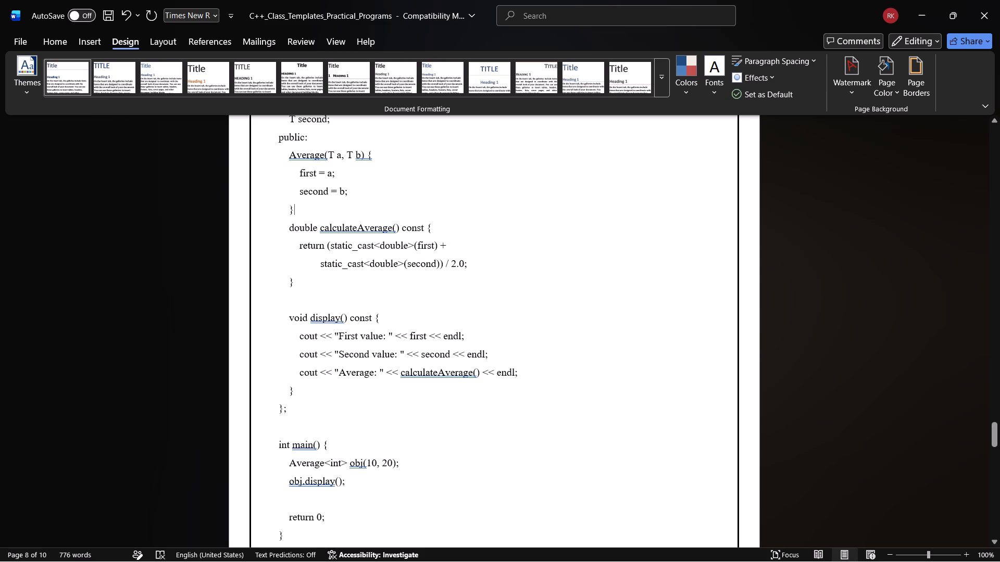
pyautogui.press('BackSpace')
pyautogui.press('BackSpace')
pyautogui.scroll(-1, 334, 378)
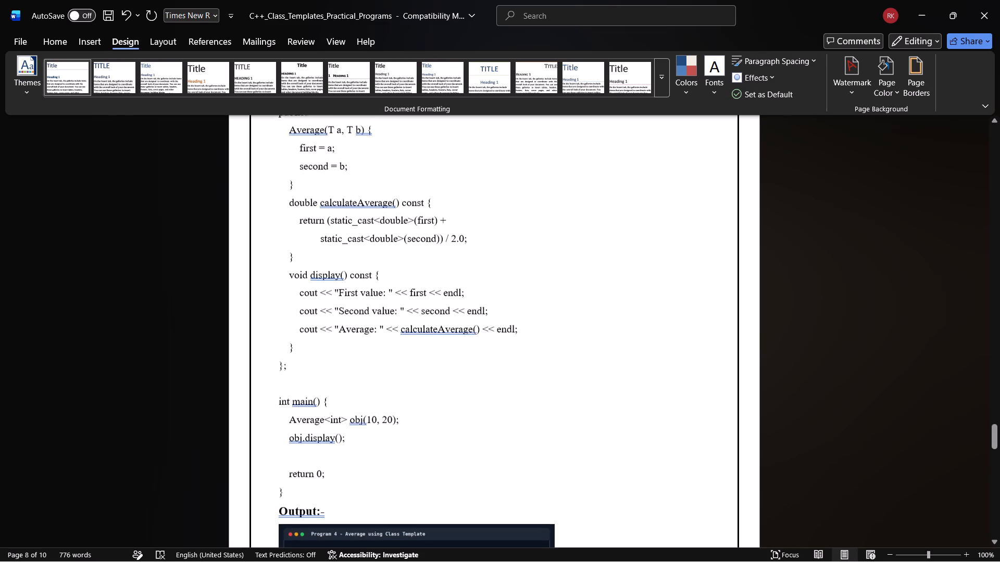
pyautogui.scroll(-1, 334, 378)
pyautogui.click(283, 340)
pyautogui.press('BackSpace')
pyautogui.press('BackSpace')
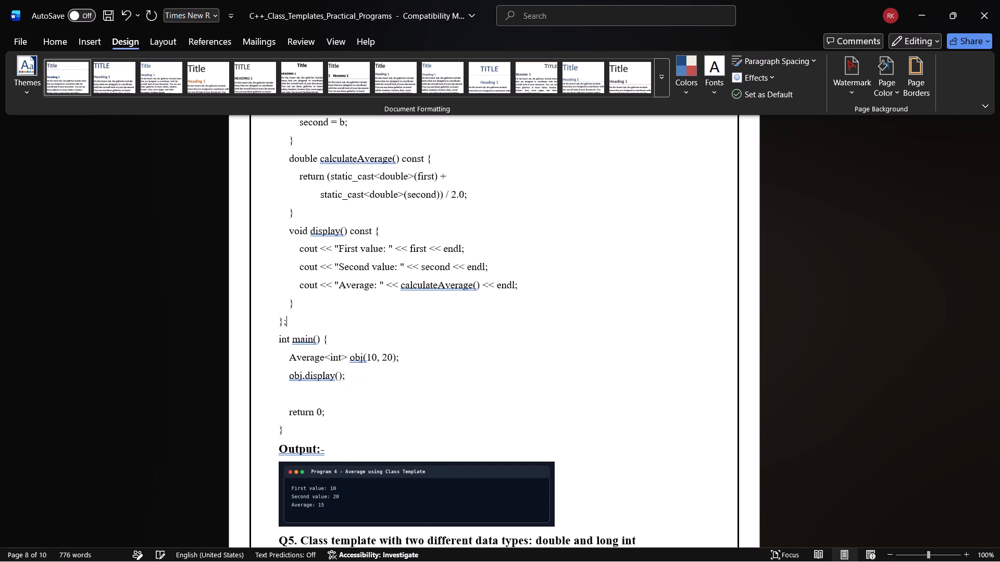
# Look over the Q5 code and output and check the document's layout from beginning to end.
pyautogui.scroll(-1, 320, 380)
pyautogui.scroll(-1, 430, 331)
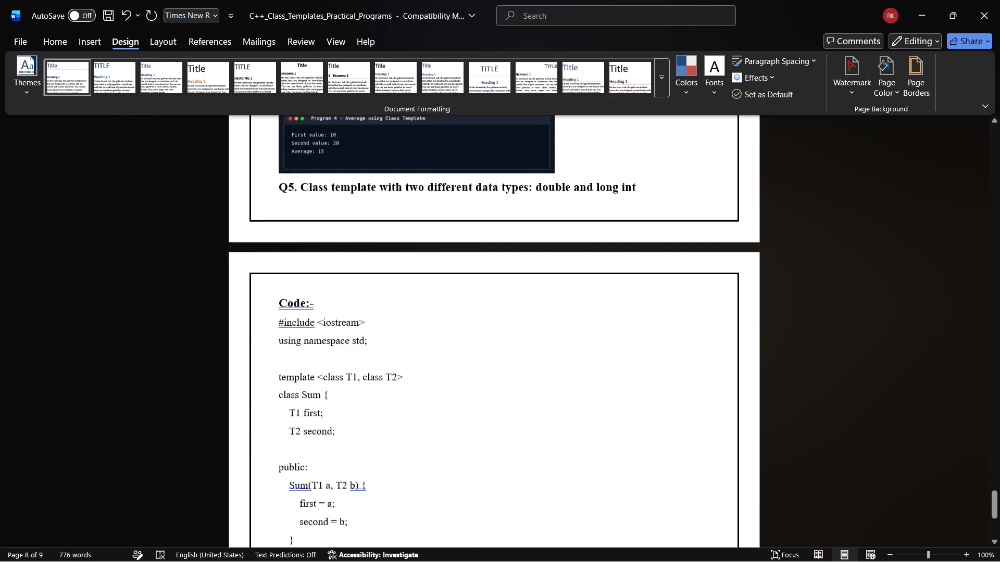
pyautogui.scroll(-5, 430, 331)
pyautogui.scroll(12, 430, 331)
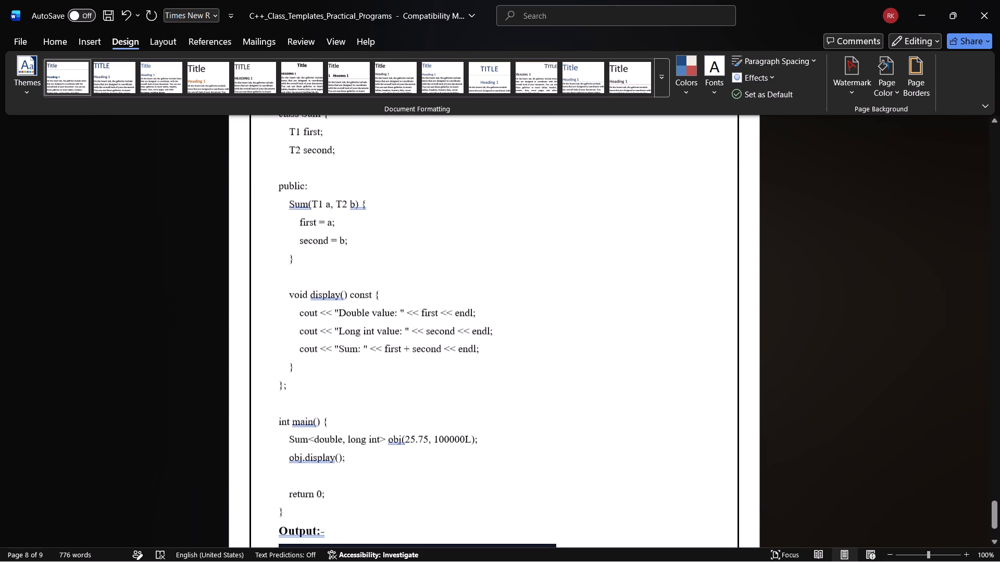
pyautogui.scroll(20, 430, 331)
pyautogui.scroll(10, 430, 331)
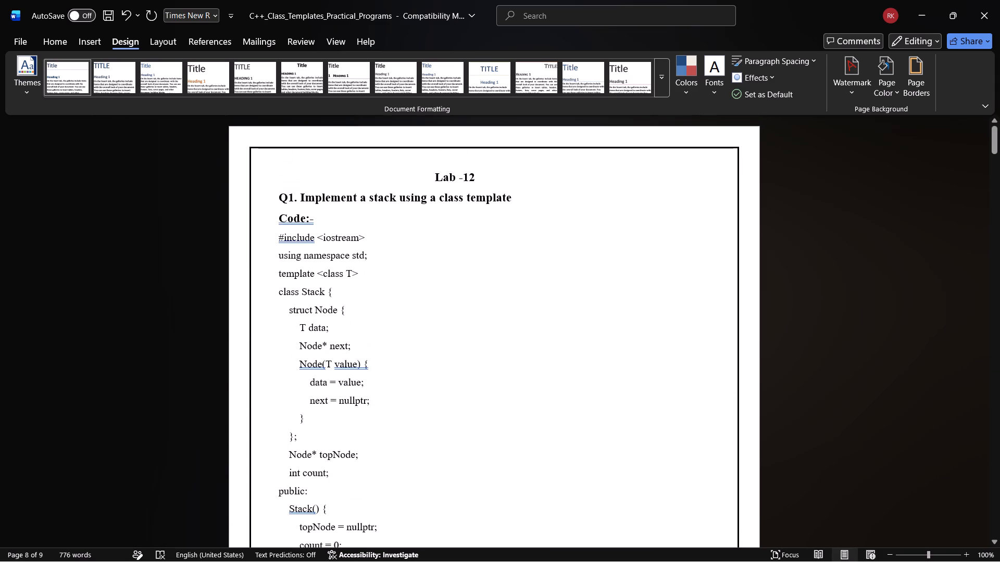
pyautogui.scroll(-20, 430, 331)
pyautogui.scroll(-1, 430, 331)
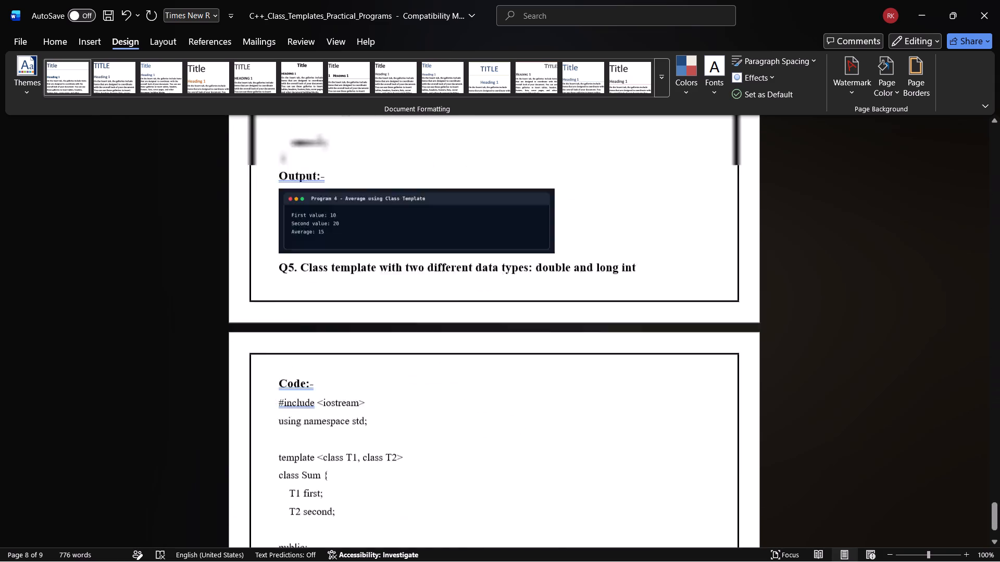
pyautogui.scroll(-20, 430, 331)
# Save the document.
pyautogui.hotkey('ctrl', 's')
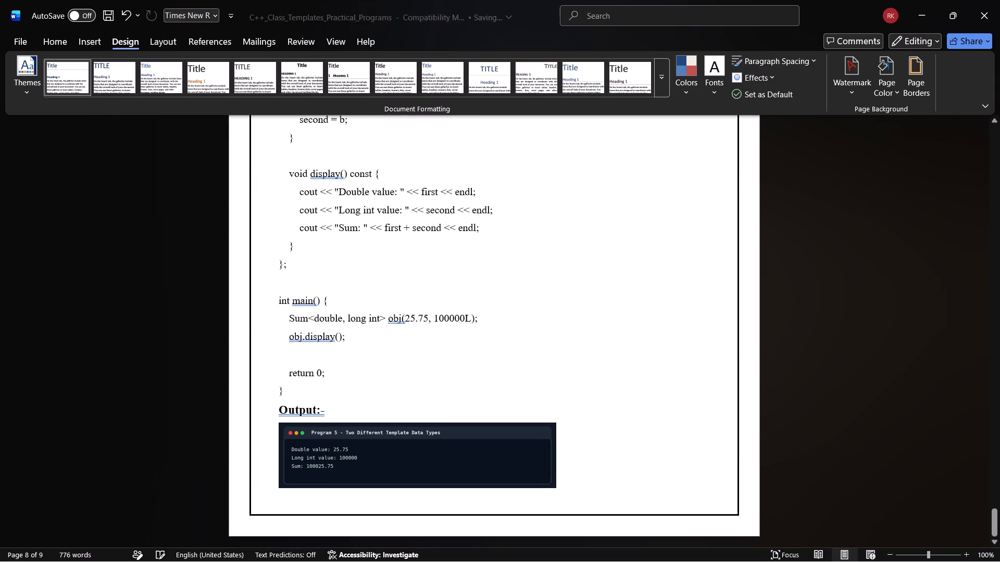
# Begin a PDF export of the document and set its file name to the student's name, roll number and lab12, separated by underscores.
pyautogui.click(22, 44)
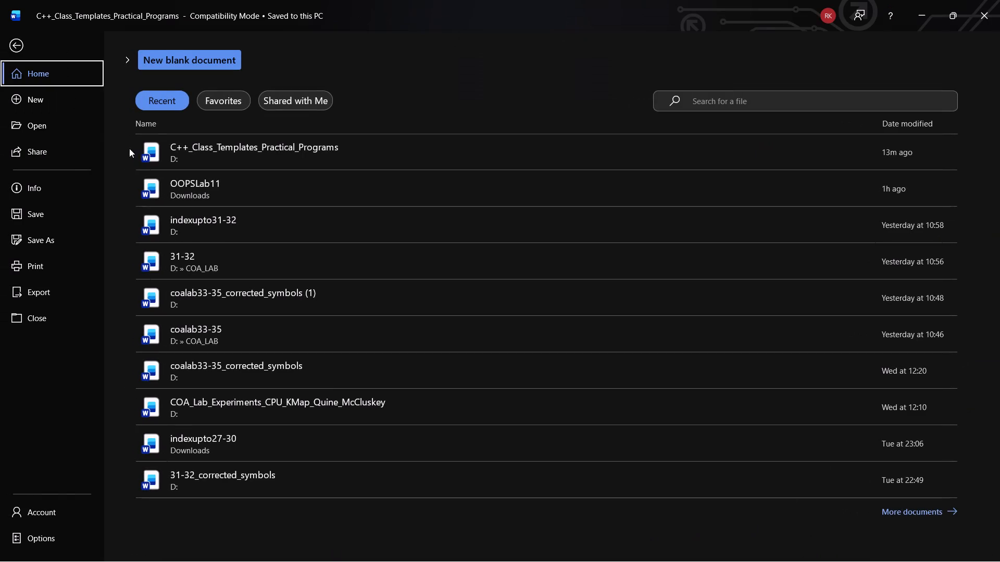
pyautogui.click(30, 289)
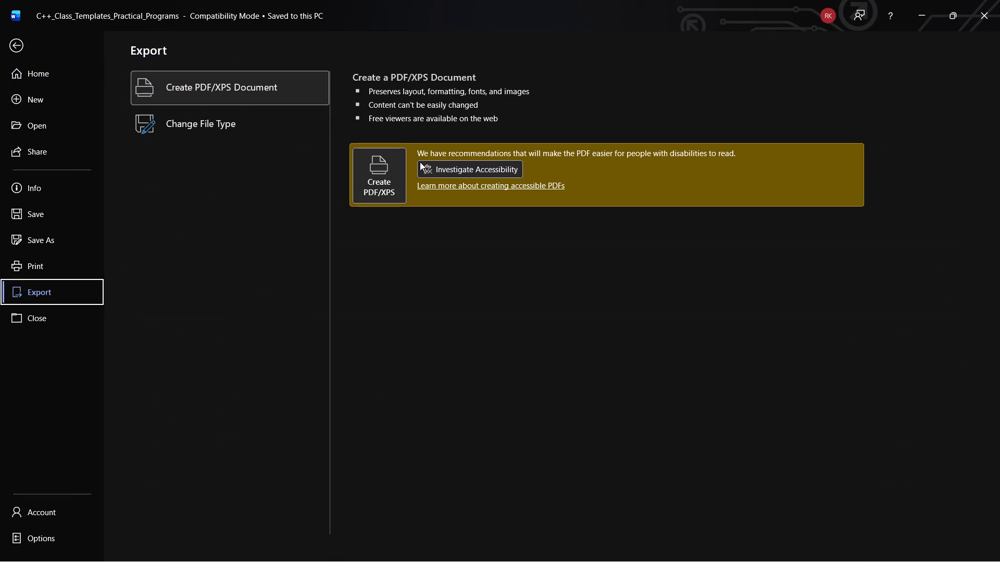
pyautogui.click(378, 186)
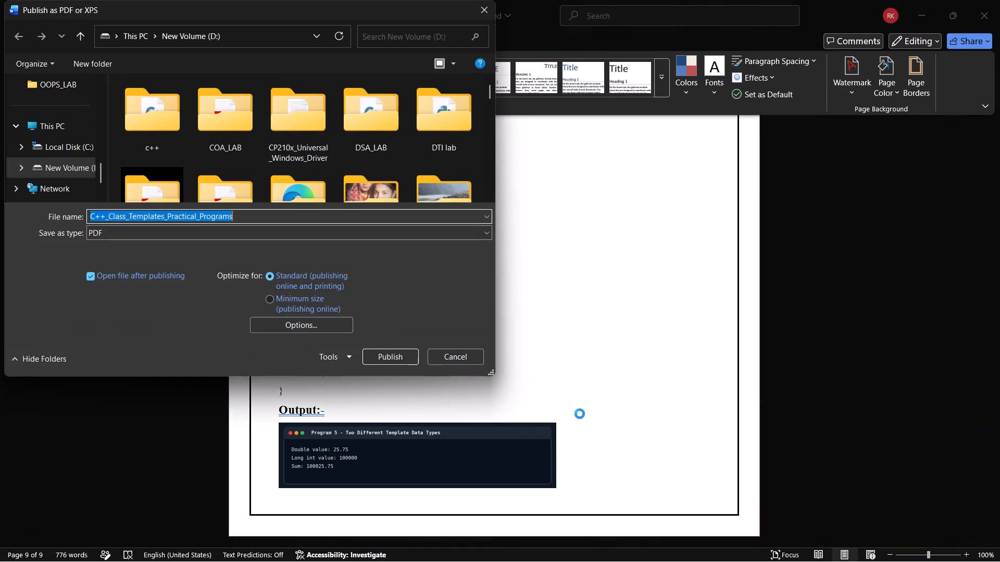
pyautogui.click(248, 212)
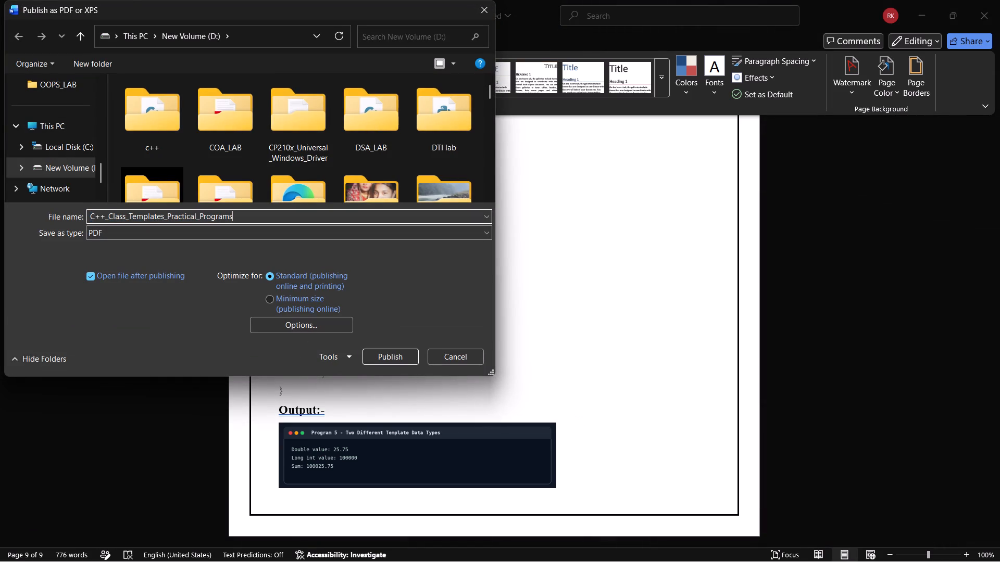
pyautogui.press('BackSpace')
pyautogui.press('BackSpace')
pyautogui.press('BackSpace')
pyautogui.press('BackSpace')
pyautogui.press('BackSpace')
pyautogui.press('BackSpace')
pyautogui.press('BackSpace')
pyautogui.press('BackSpace')
pyautogui.press('BackSpace')
pyautogui.press('BackSpace')
pyautogui.press('BackSpace')
pyautogui.press('BackSpace')
pyautogui.press('BackSpace')
pyautogui.press('BackSpace')
pyautogui.press('BackSpace')
pyautogui.press('BackSpace')
pyautogui.press('BackSpace')
pyautogui.press('BackSpace')
pyautogui.press('BackSpace')
pyautogui.press('BackSpace')
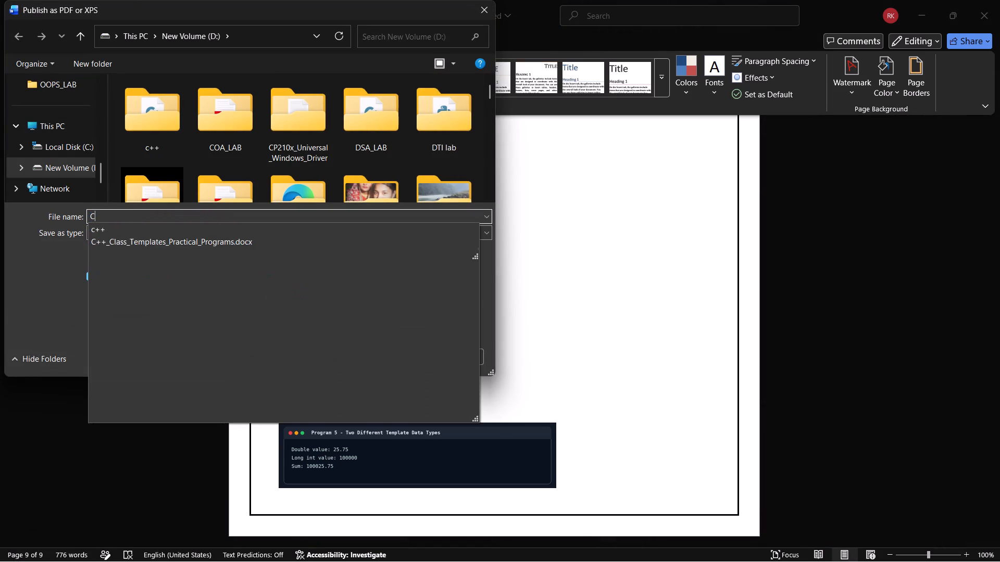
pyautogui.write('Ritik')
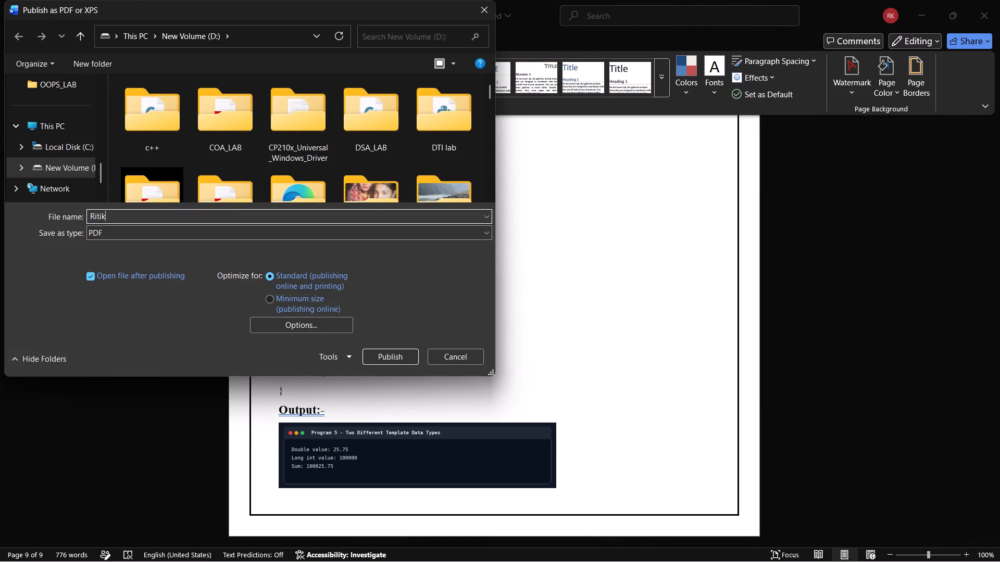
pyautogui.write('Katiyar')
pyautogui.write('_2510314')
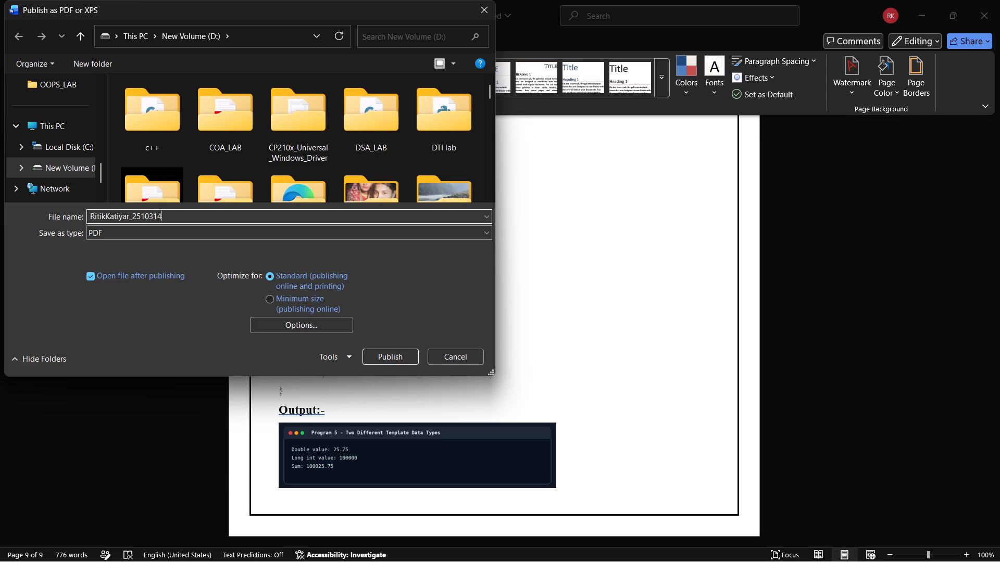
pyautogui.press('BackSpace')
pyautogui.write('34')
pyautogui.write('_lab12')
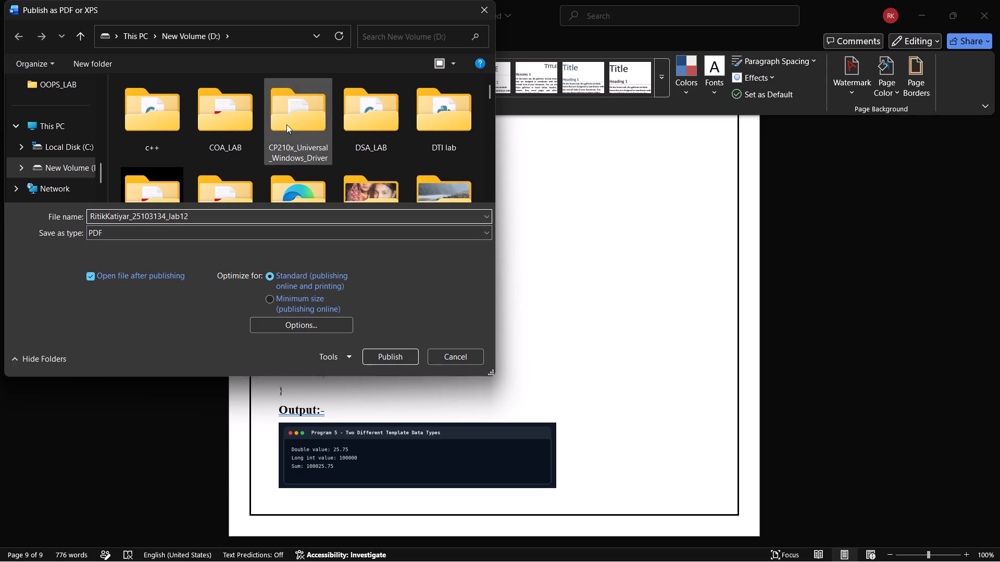
# Publish the PDF in the OOPS_LAB folder on New Volume (D:).
pyautogui.hscroll(-1, 346, 144)
pyautogui.scroll(-1, 346, 144)
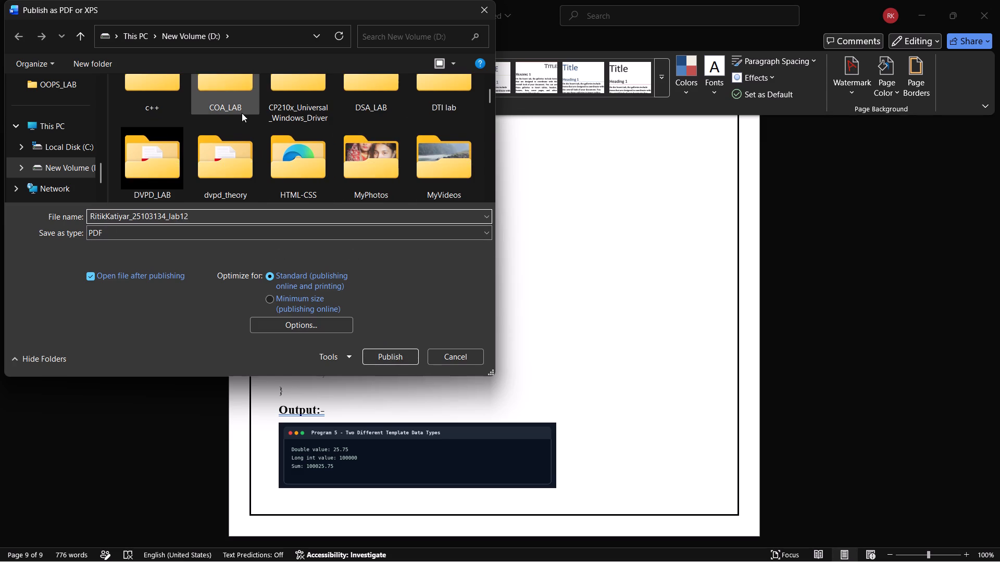
pyautogui.scroll(-1, 335, 192)
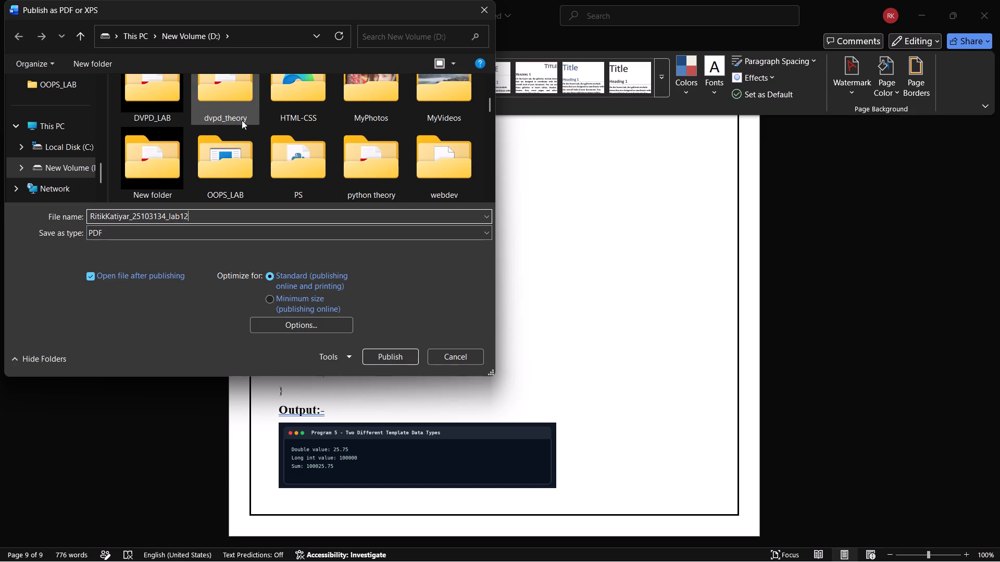
pyautogui.scroll(-1, 347, 152)
pyautogui.scroll(1, 347, 152)
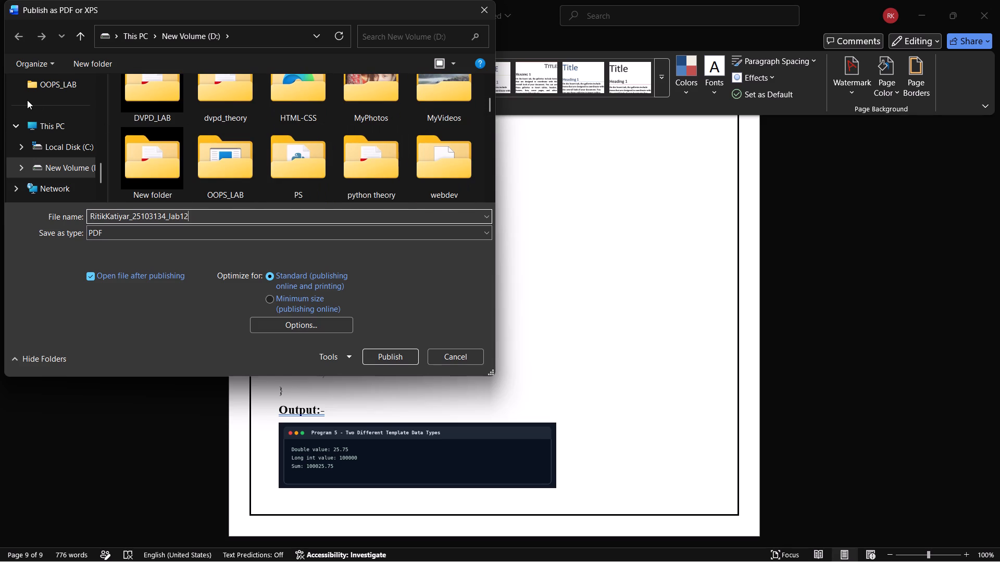
pyautogui.click(47, 85)
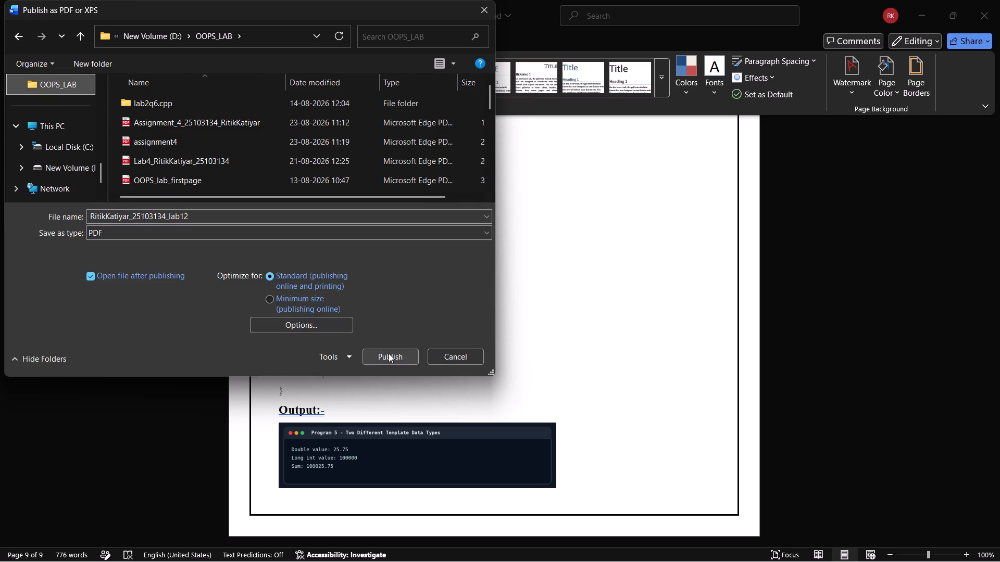
pyautogui.click(389, 353)
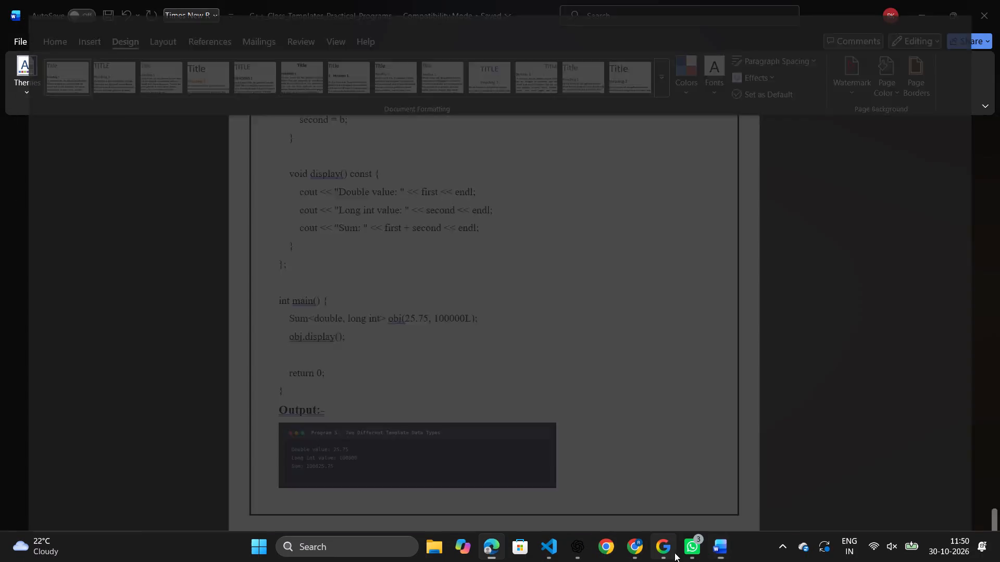
# Switch to Google Classroom in Chrome and open the file upload for Problem set 12 of CSDC 0233 group g5 oops lab.
pyautogui.click(632, 559)
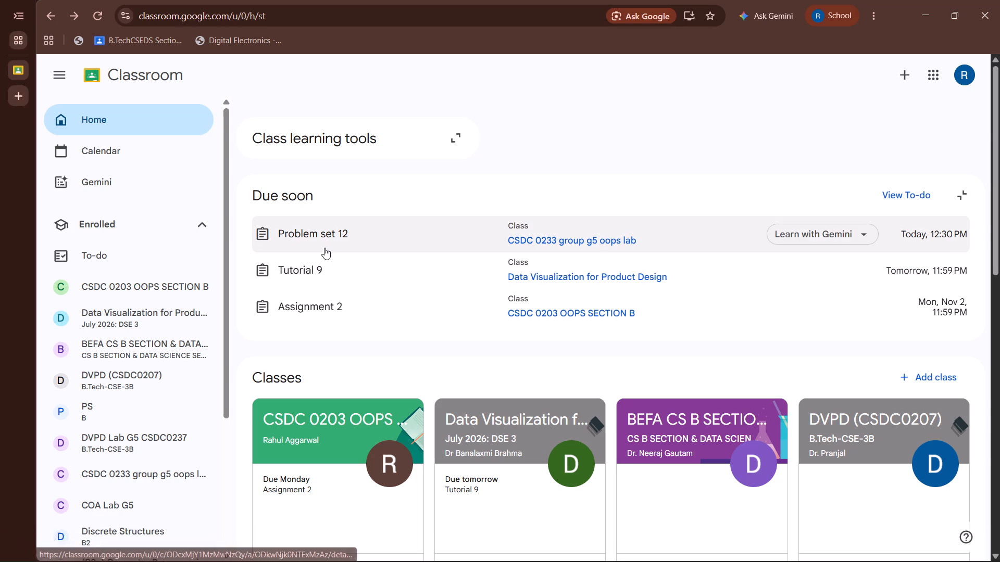
pyautogui.click(439, 240)
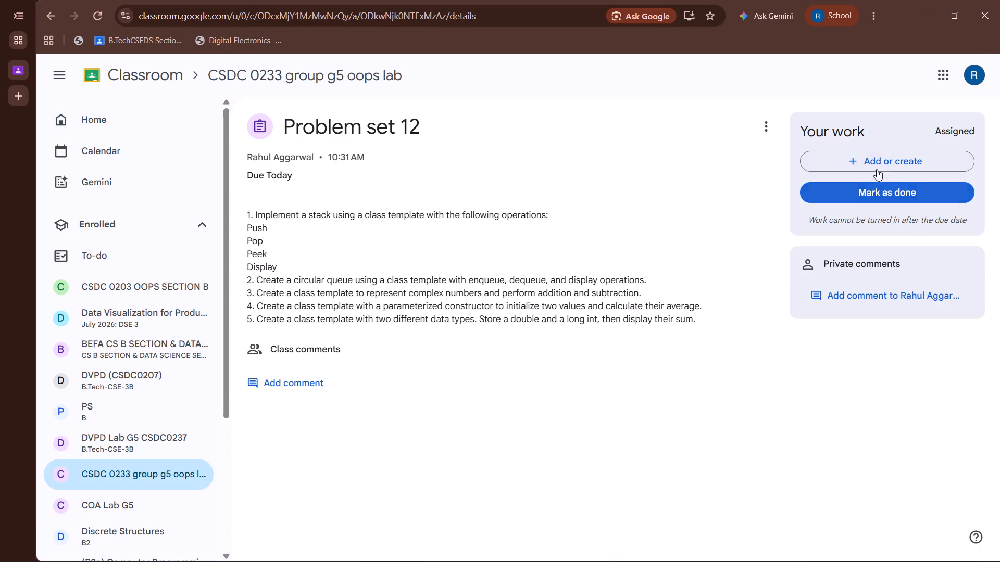
pyautogui.click(874, 162)
pyautogui.click(874, 265)
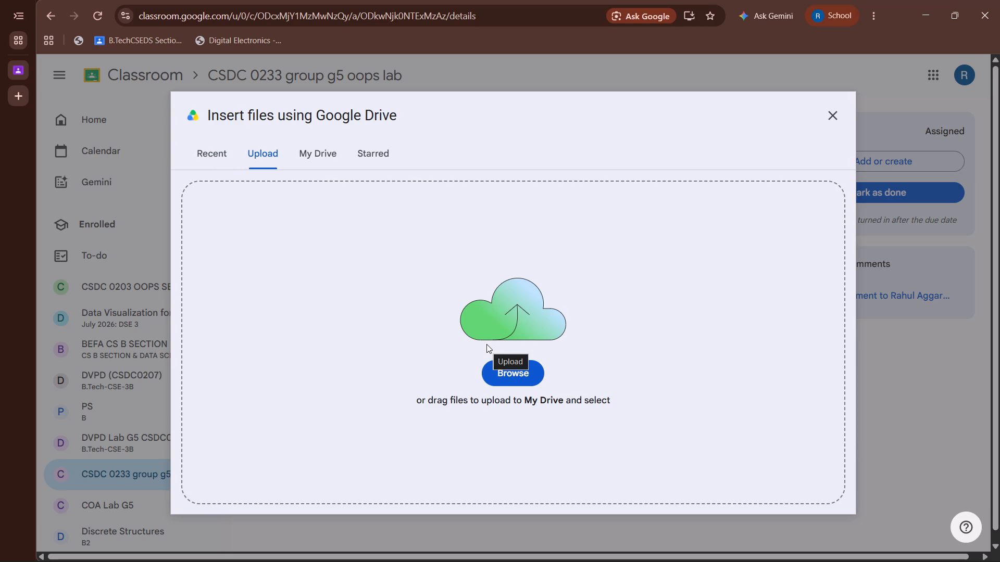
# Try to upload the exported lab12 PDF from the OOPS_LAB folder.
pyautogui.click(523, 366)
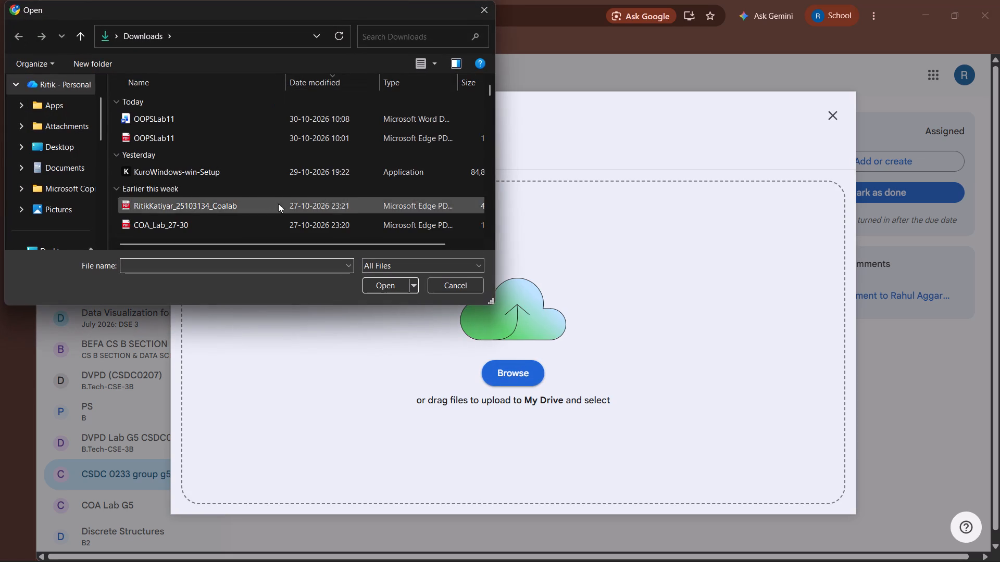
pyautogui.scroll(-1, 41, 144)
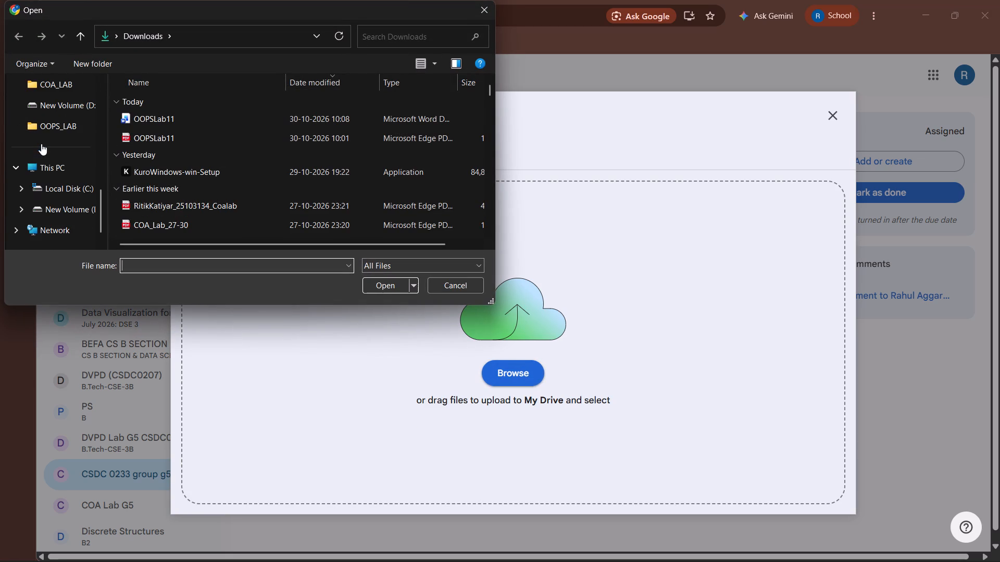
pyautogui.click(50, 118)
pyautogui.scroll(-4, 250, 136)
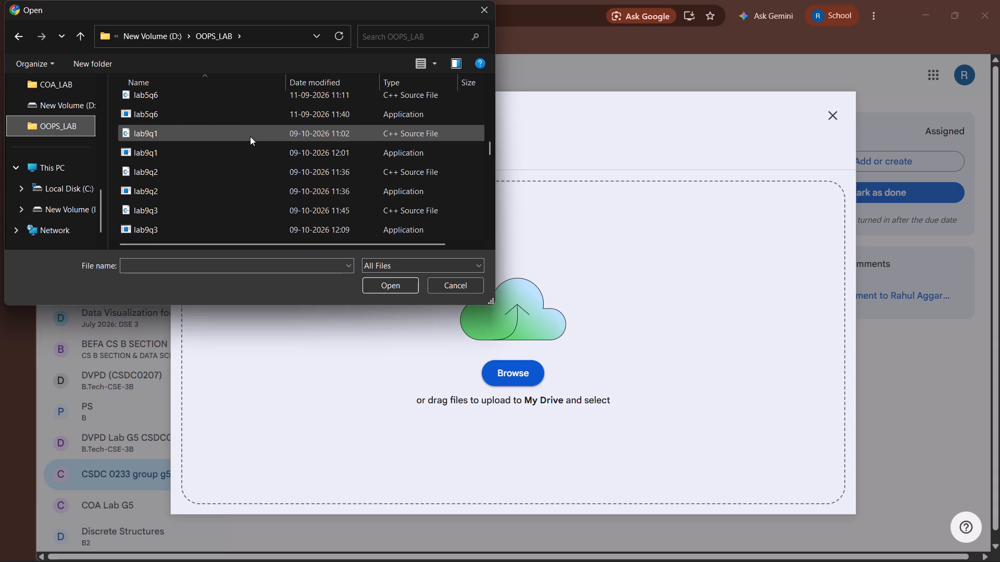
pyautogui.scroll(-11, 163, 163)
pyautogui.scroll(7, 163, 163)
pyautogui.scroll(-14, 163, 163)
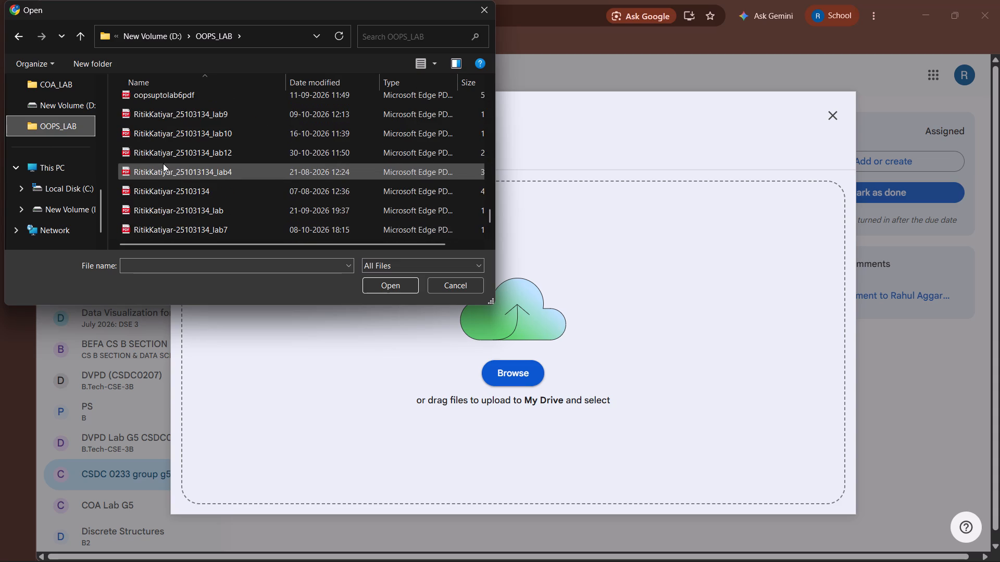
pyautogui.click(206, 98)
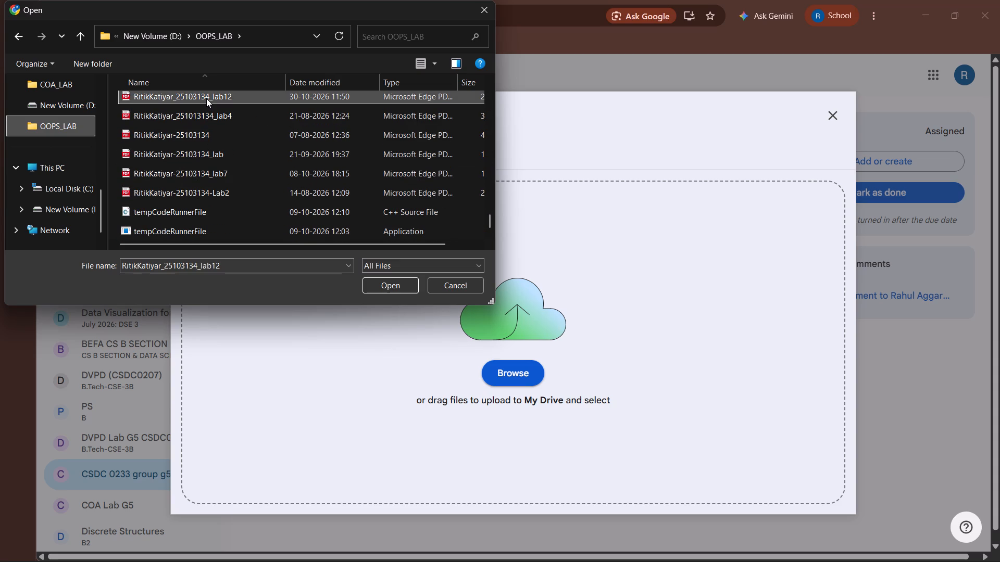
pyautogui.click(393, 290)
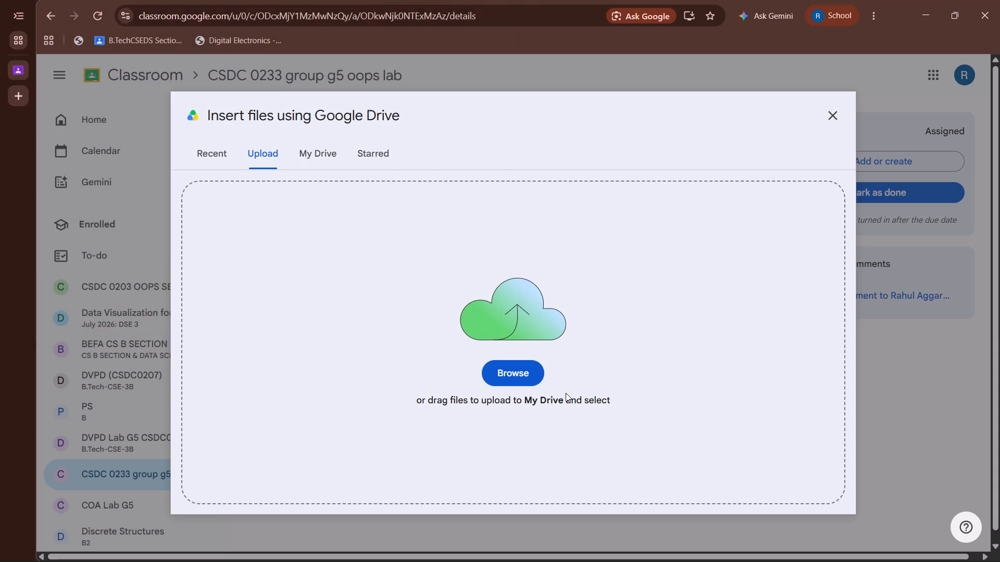
# Upload the exported lab12 PDF from the OOPS_LAB folder to the Problem set 12 assignment.
pyautogui.click(520, 375)
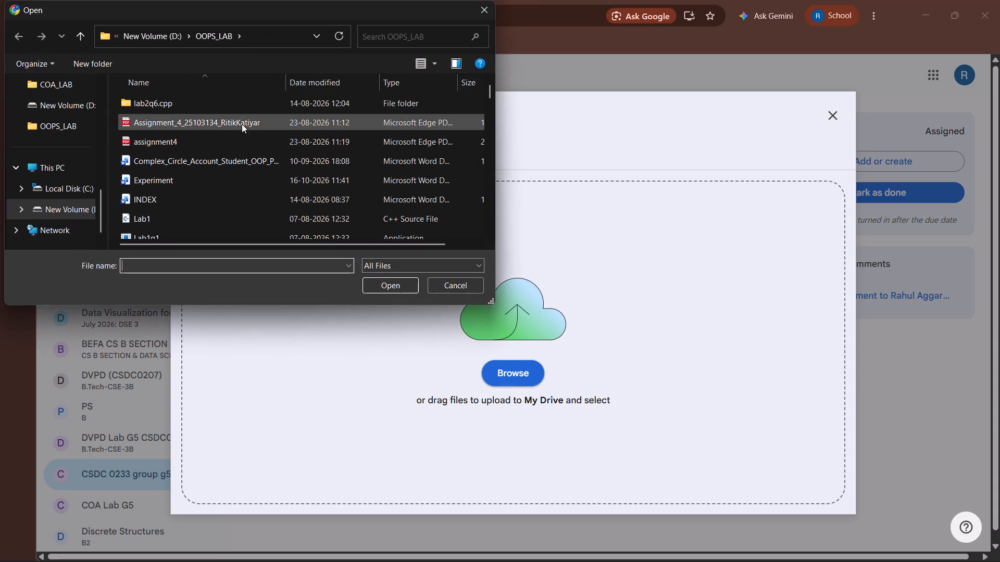
pyautogui.click(63, 134)
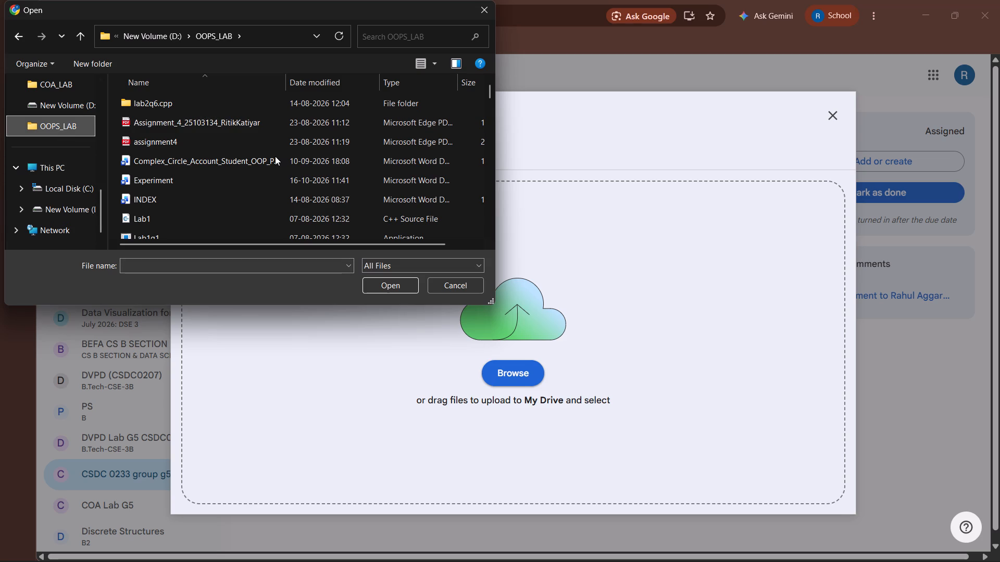
pyautogui.scroll(-12, 275, 156)
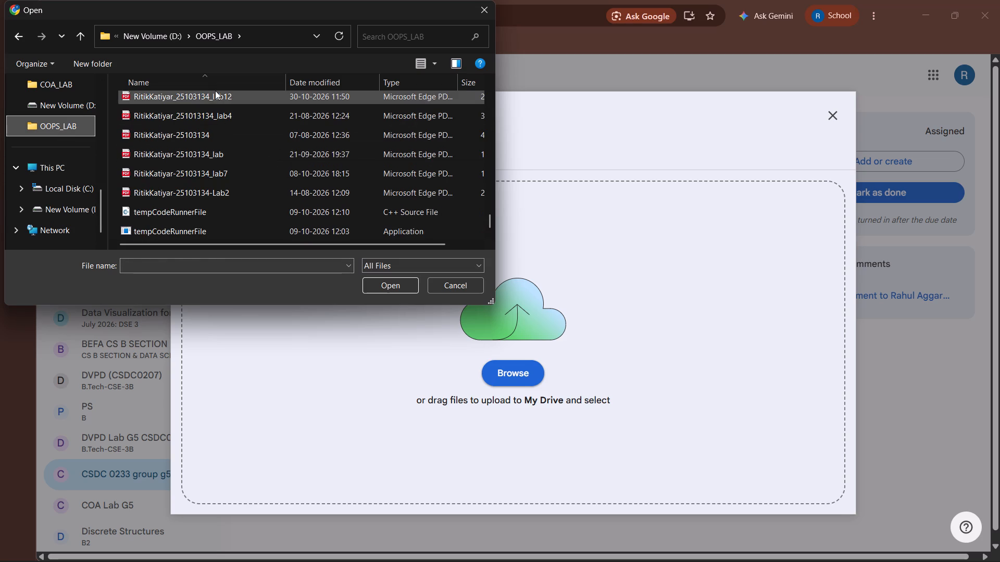
pyautogui.click(215, 91)
pyautogui.click(398, 293)
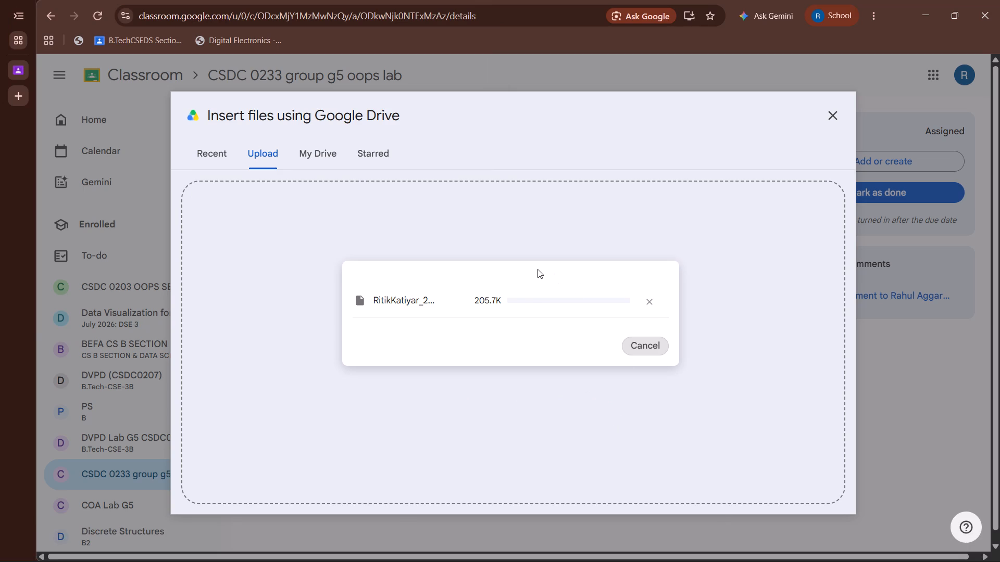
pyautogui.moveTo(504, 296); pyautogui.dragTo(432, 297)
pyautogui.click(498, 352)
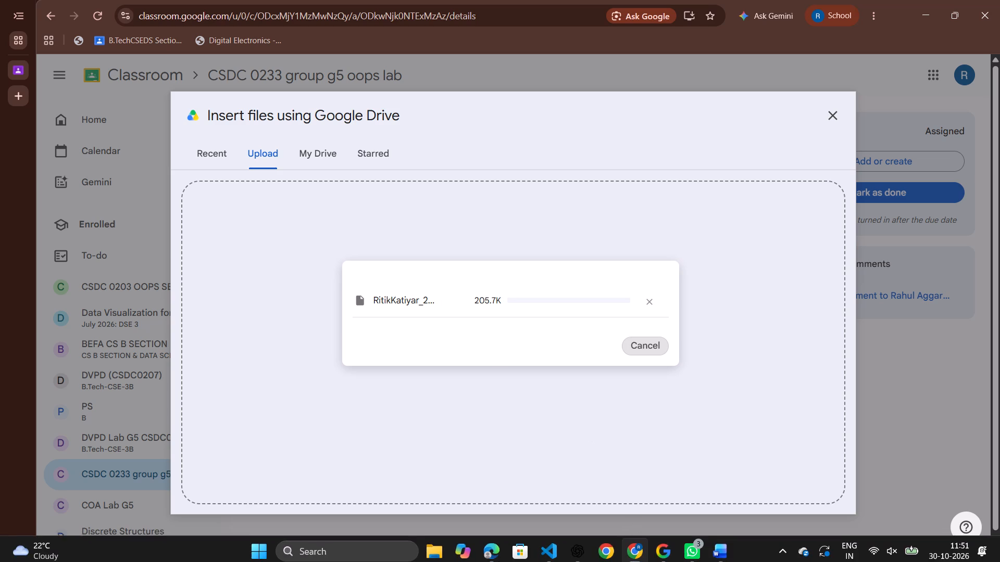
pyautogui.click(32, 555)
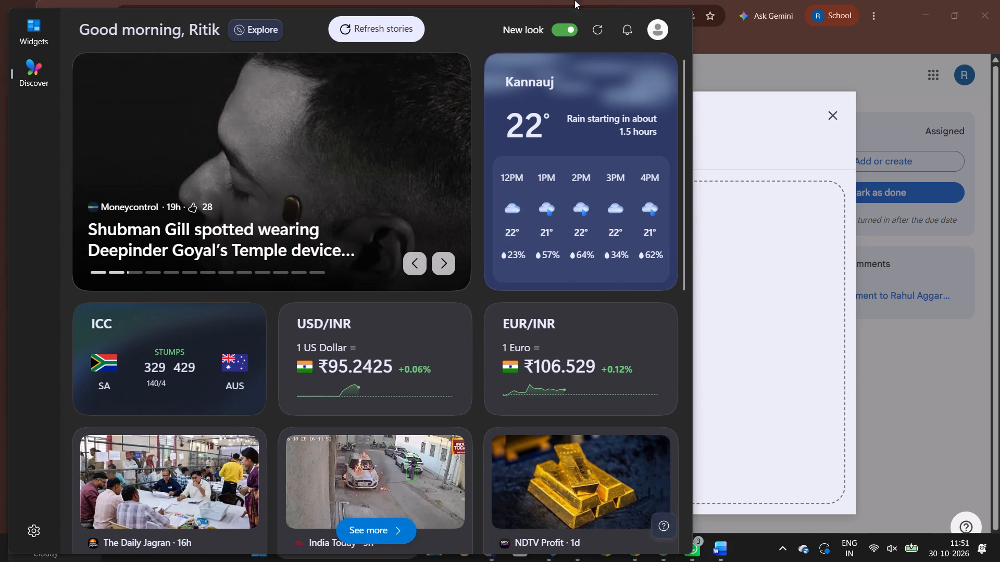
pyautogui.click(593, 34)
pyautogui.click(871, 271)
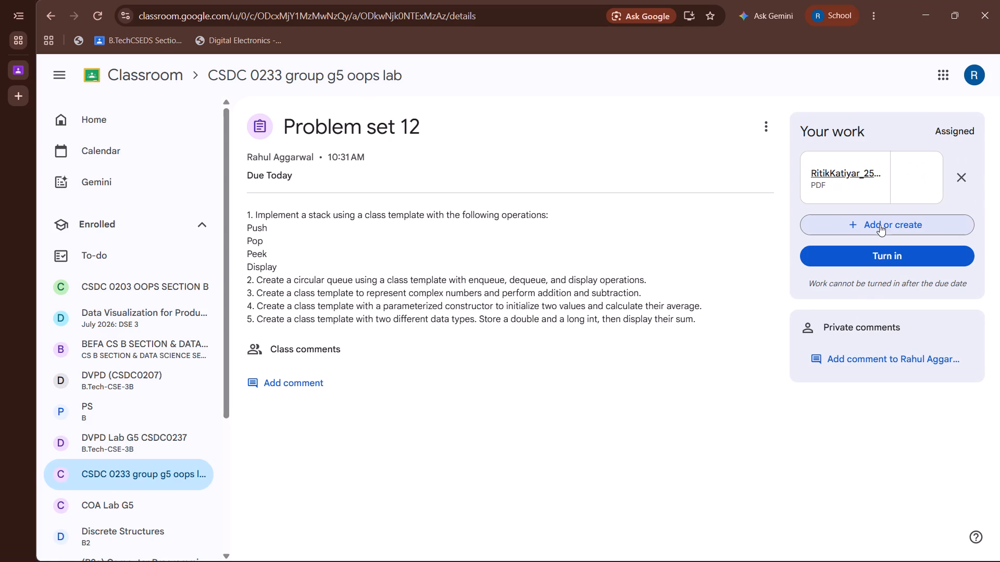
# Turn in the Problem set 12 assignment with the attached lab12 PDF.
pyautogui.click(891, 257)
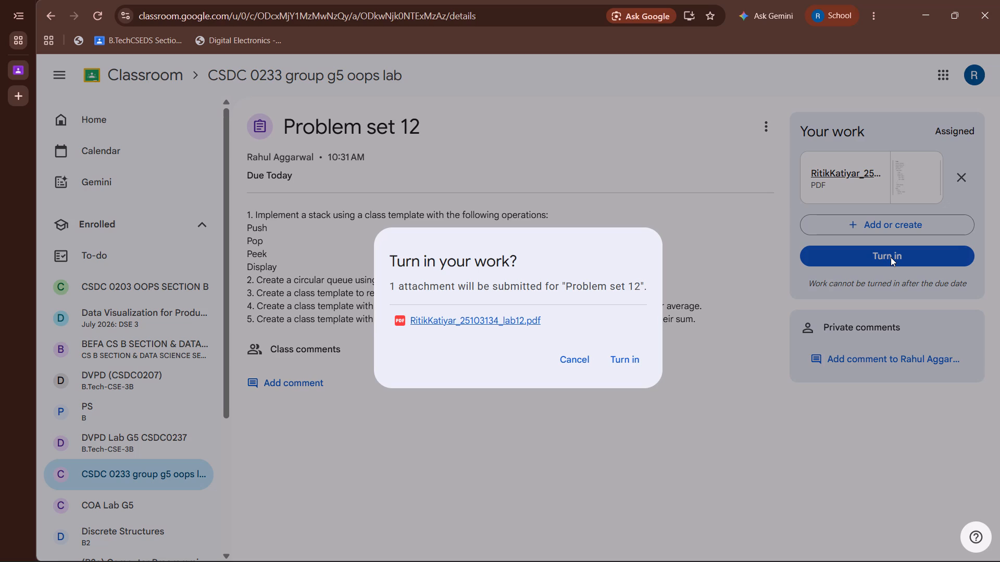
pyautogui.click(632, 356)
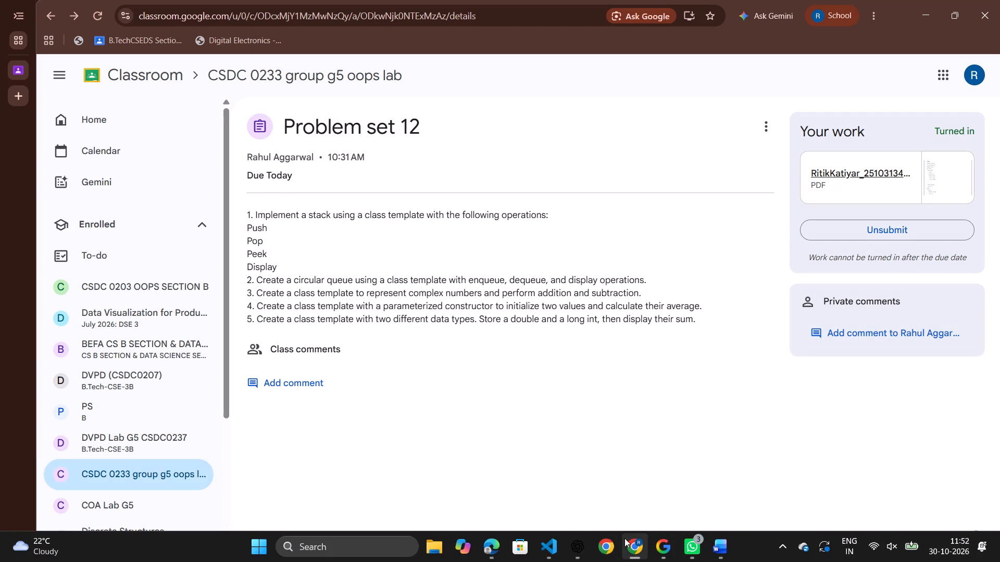
# Switch to File Explorer and copy the lab12 PDF from the OOPS_LAB folder on New Volume (D:).
pyautogui.click(439, 544)
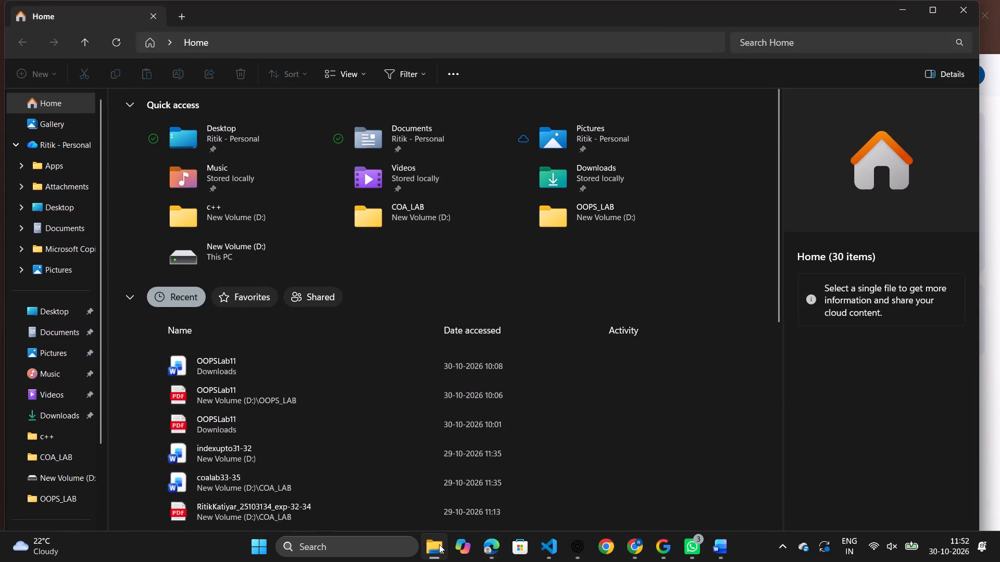
pyautogui.click(49, 499)
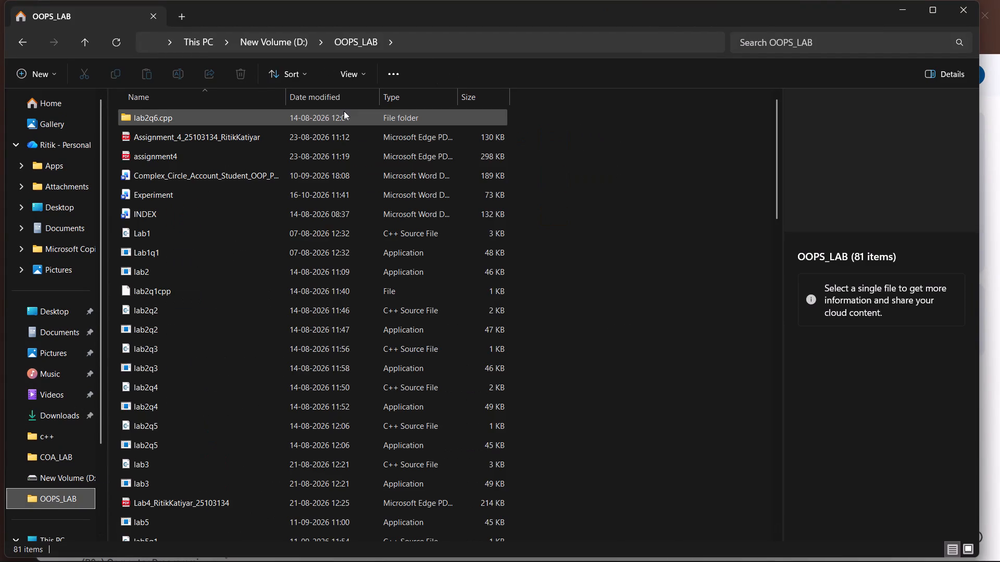
pyautogui.scroll(-13, 217, 415)
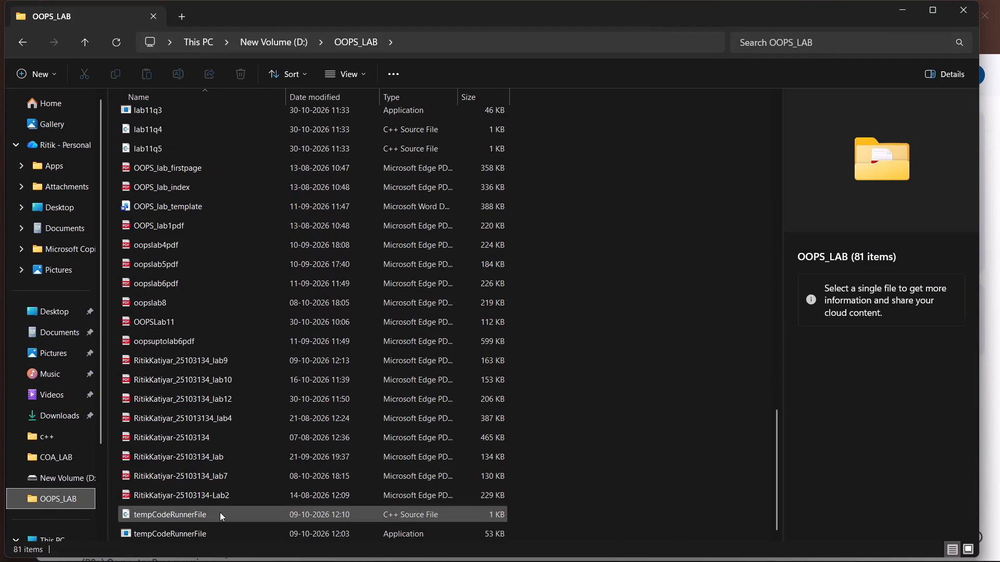
pyautogui.click(238, 396)
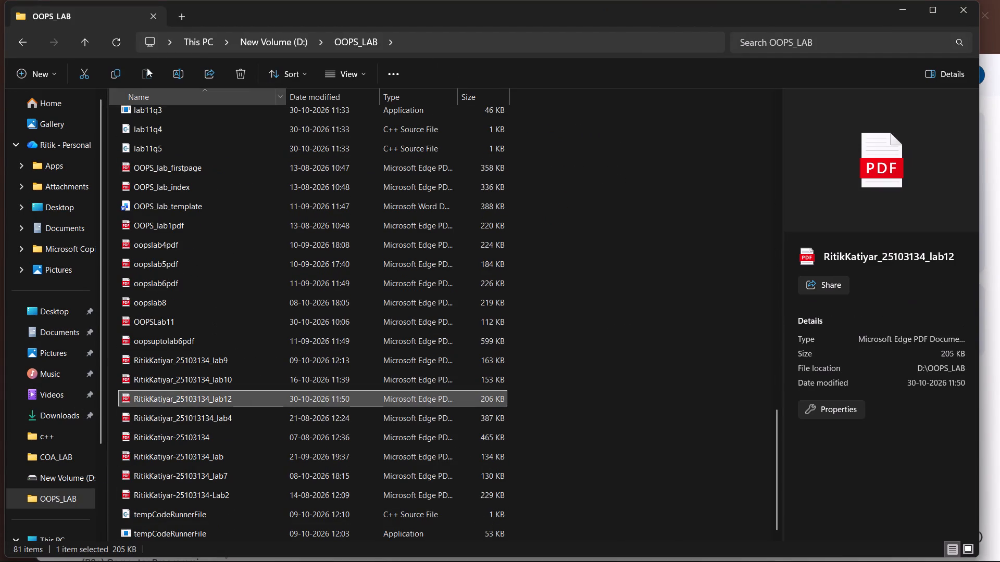
pyautogui.click(107, 75)
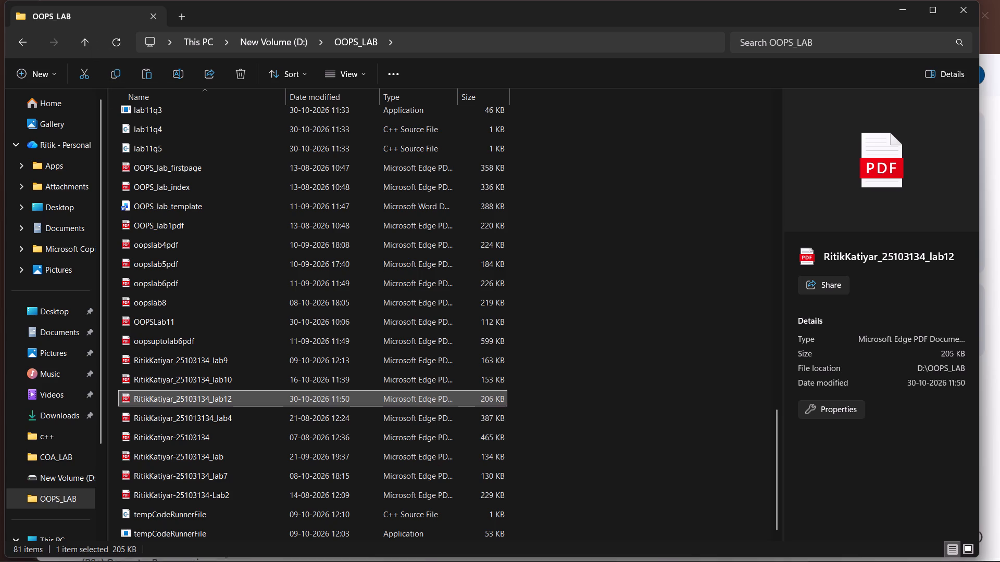